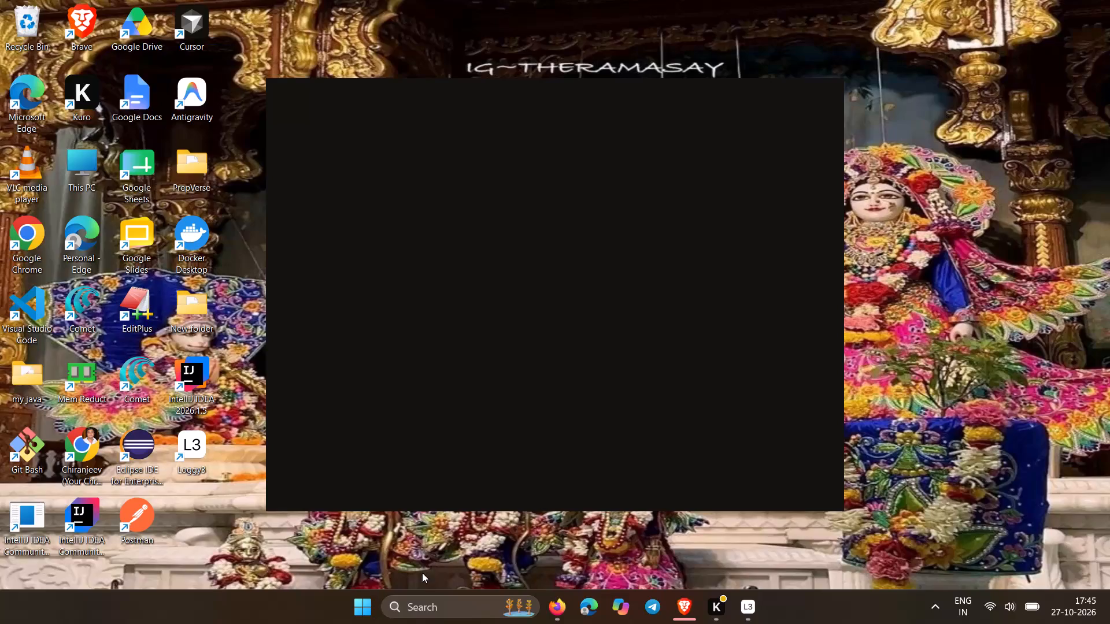
click(556, 618)
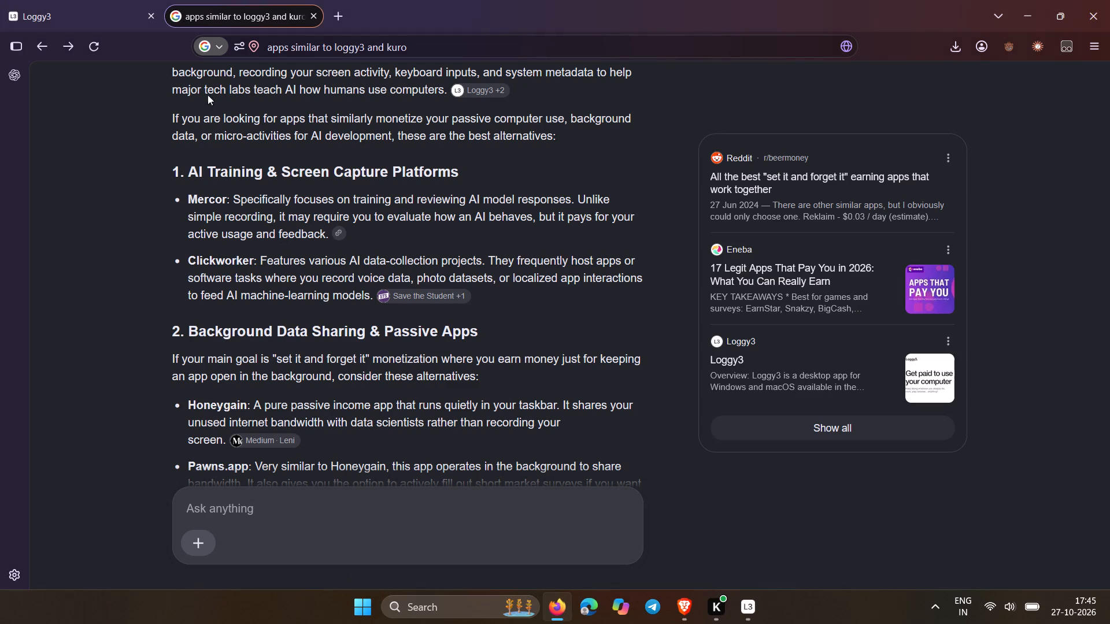
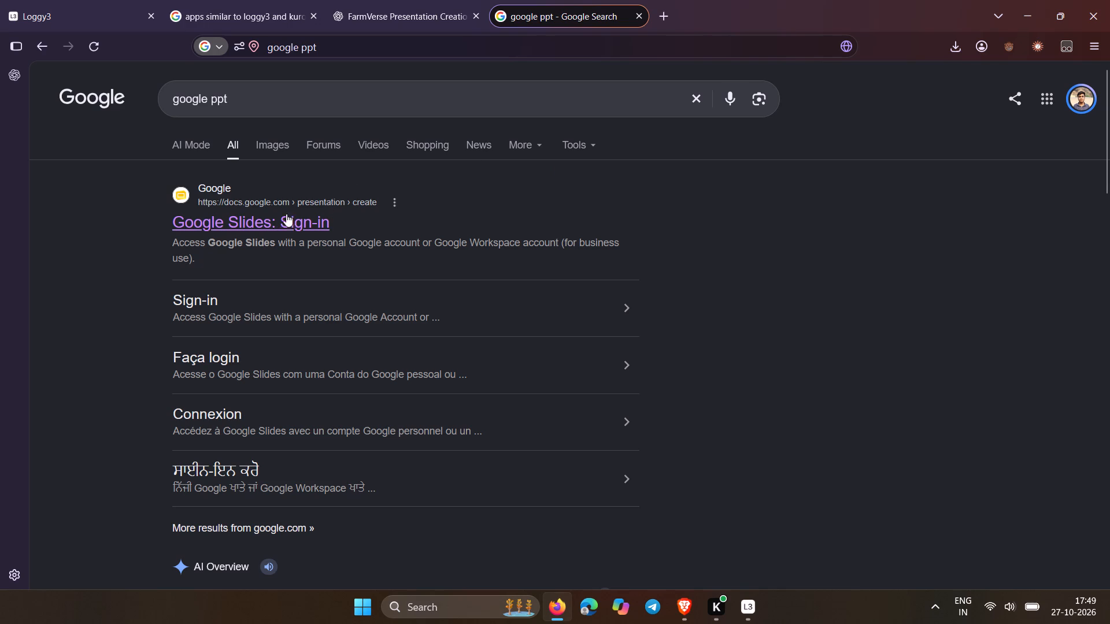
click(268, 221)
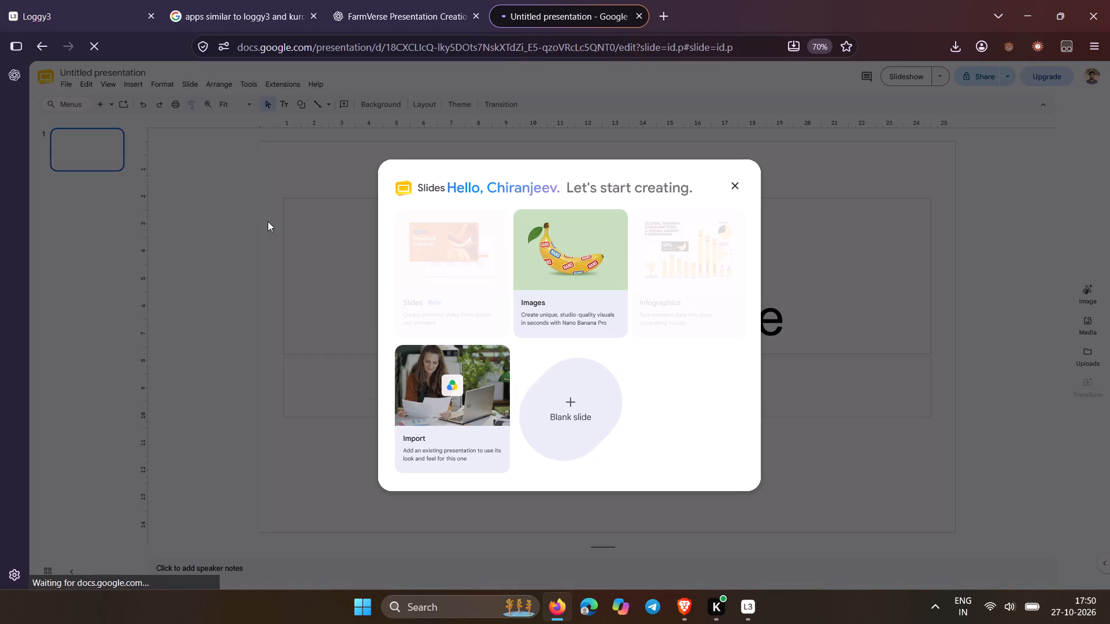
click(572, 403)
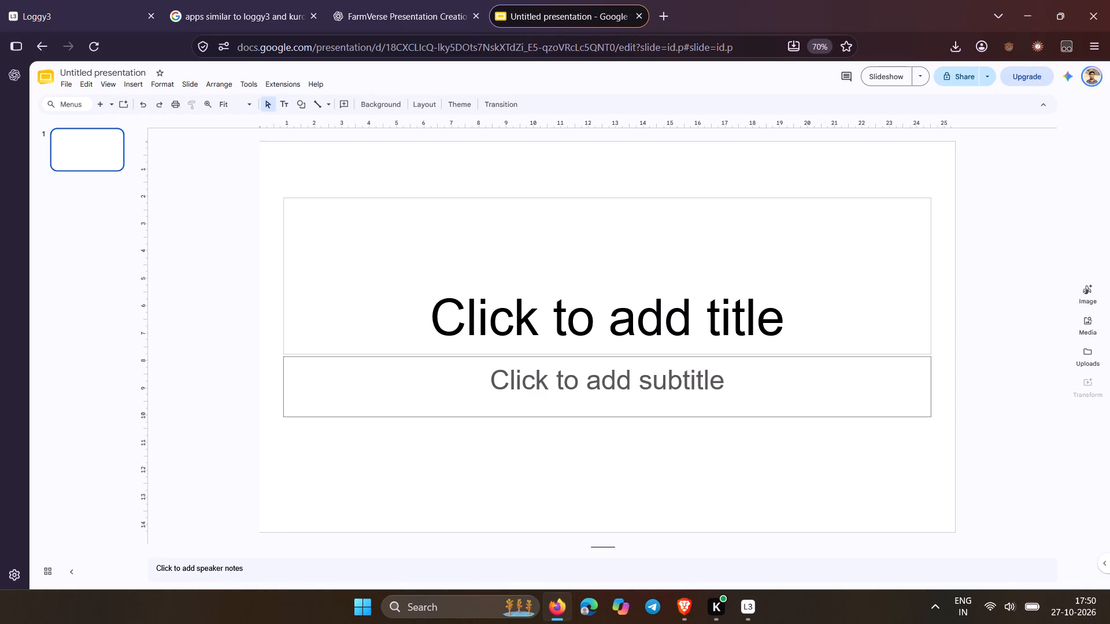
Upload the FarmVerse_Internship_Presentation file from Downloads to open it in Google Slides.
click(75, 85)
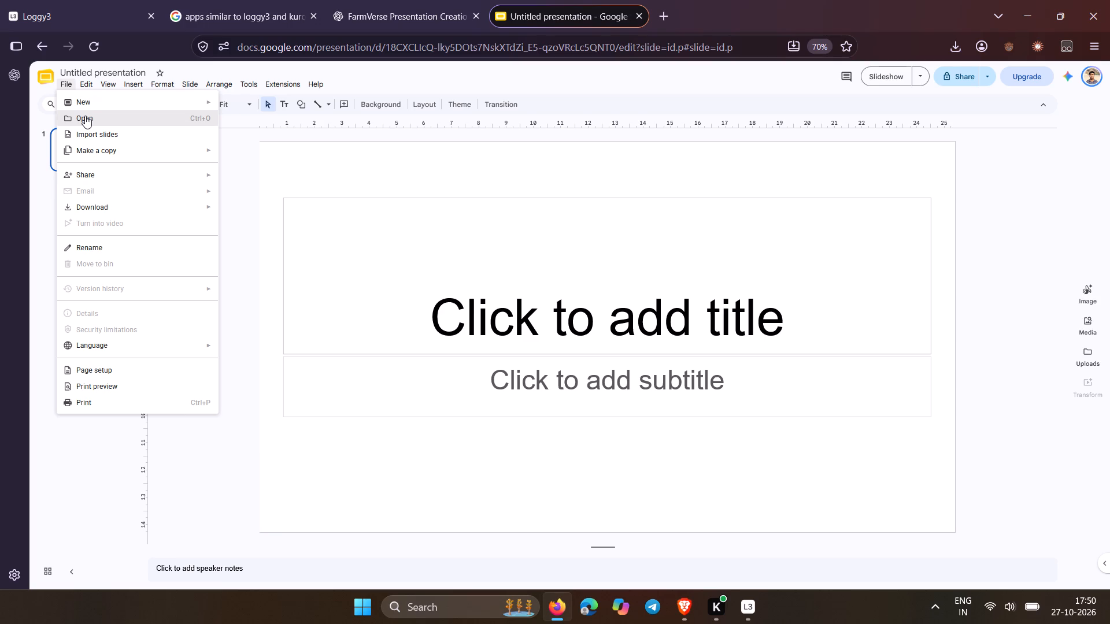
click(85, 116)
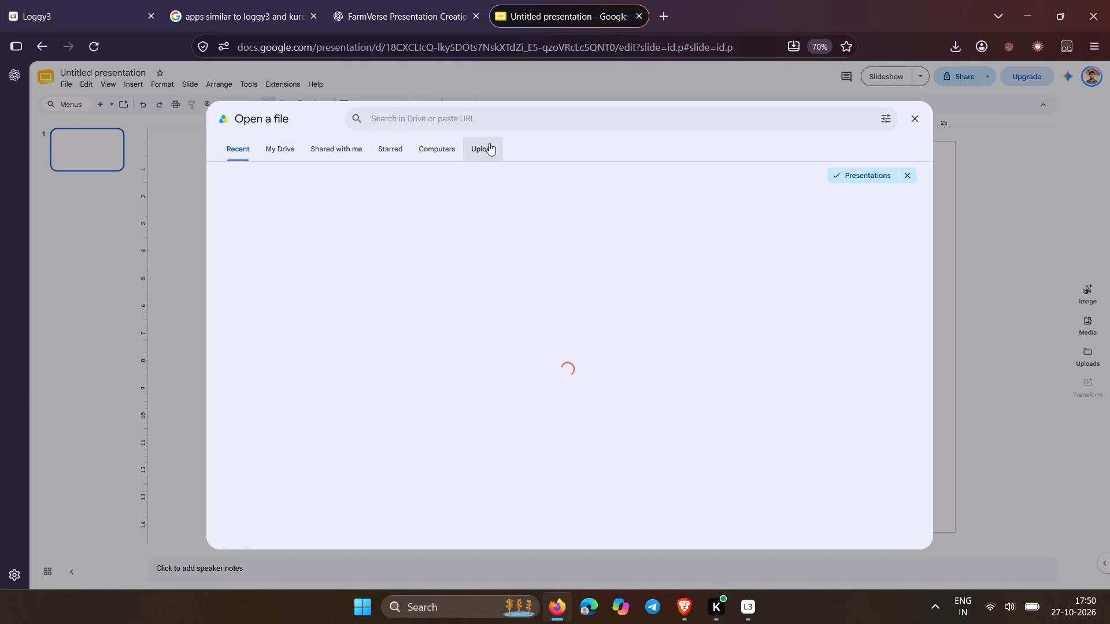
click(489, 143)
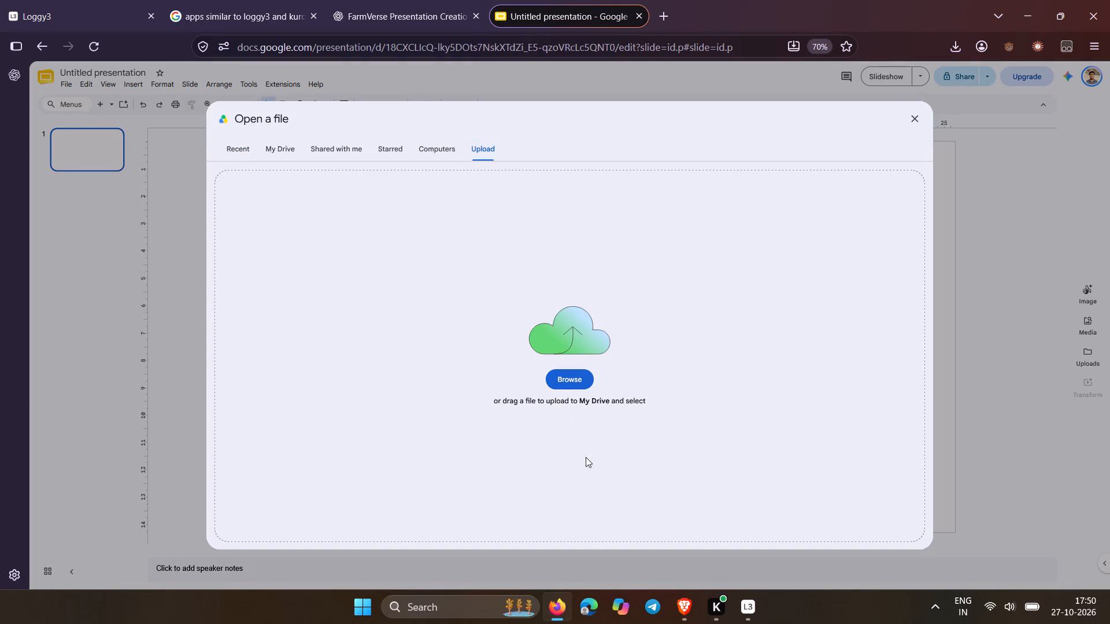
click(566, 387)
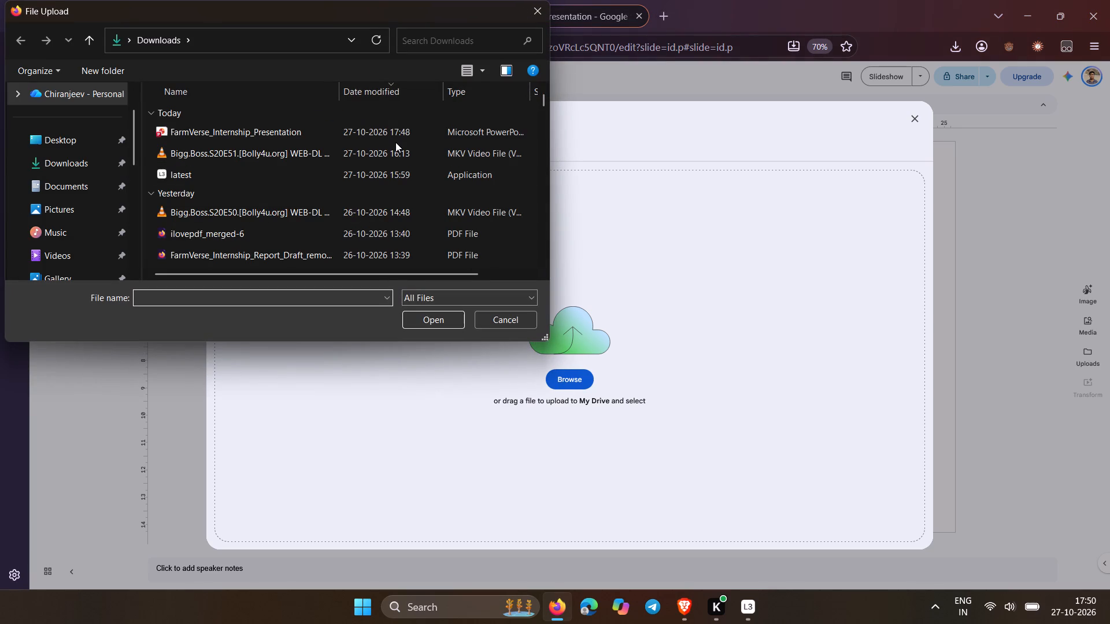
click(364, 135)
key(Return)
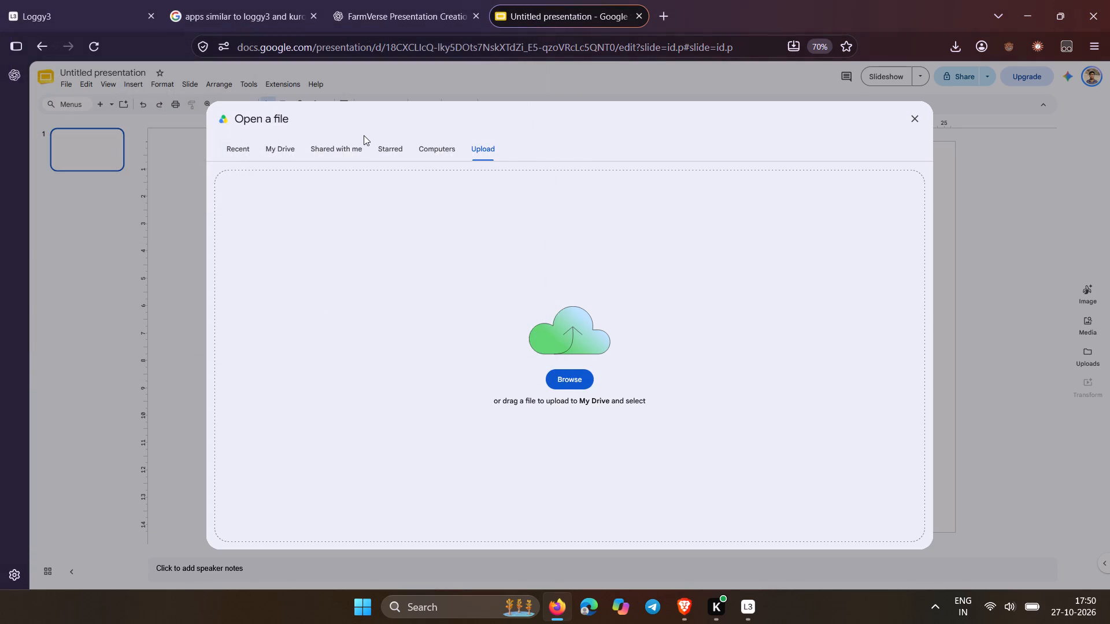
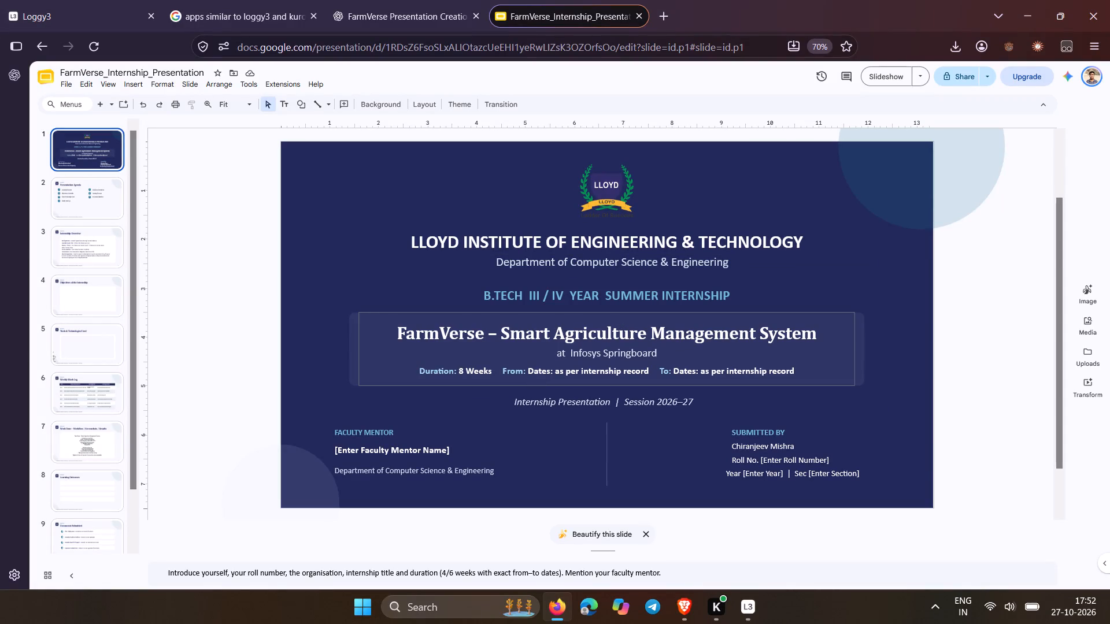
Replace the placeholder text after "From:" on the title slide with the internship start date 01/07/2026.
click(638, 372)
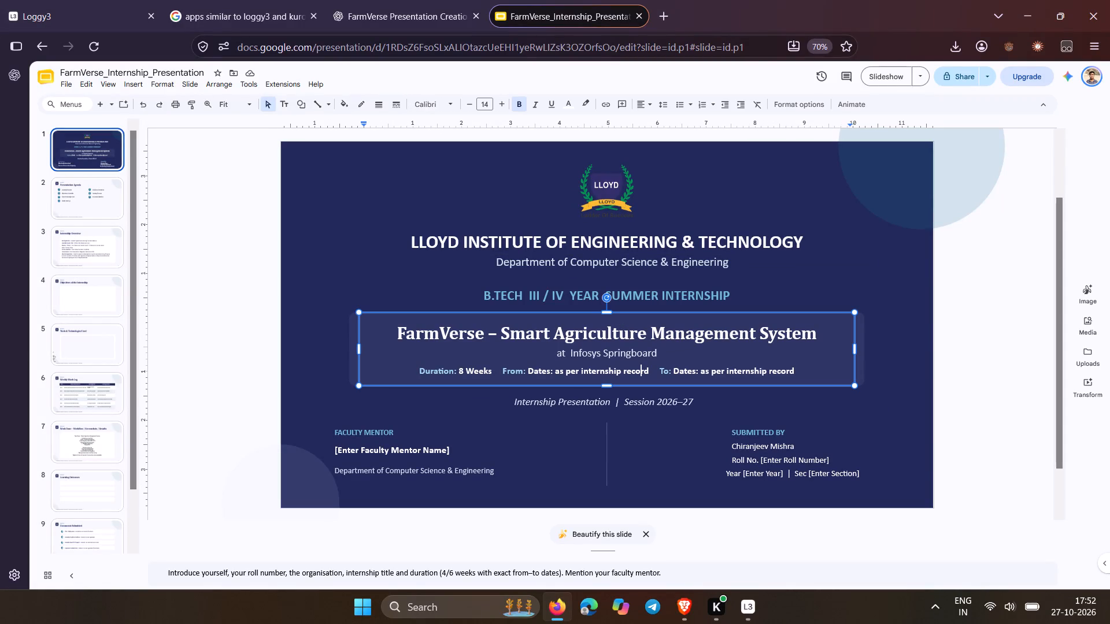
drag(649, 373, 532, 372)
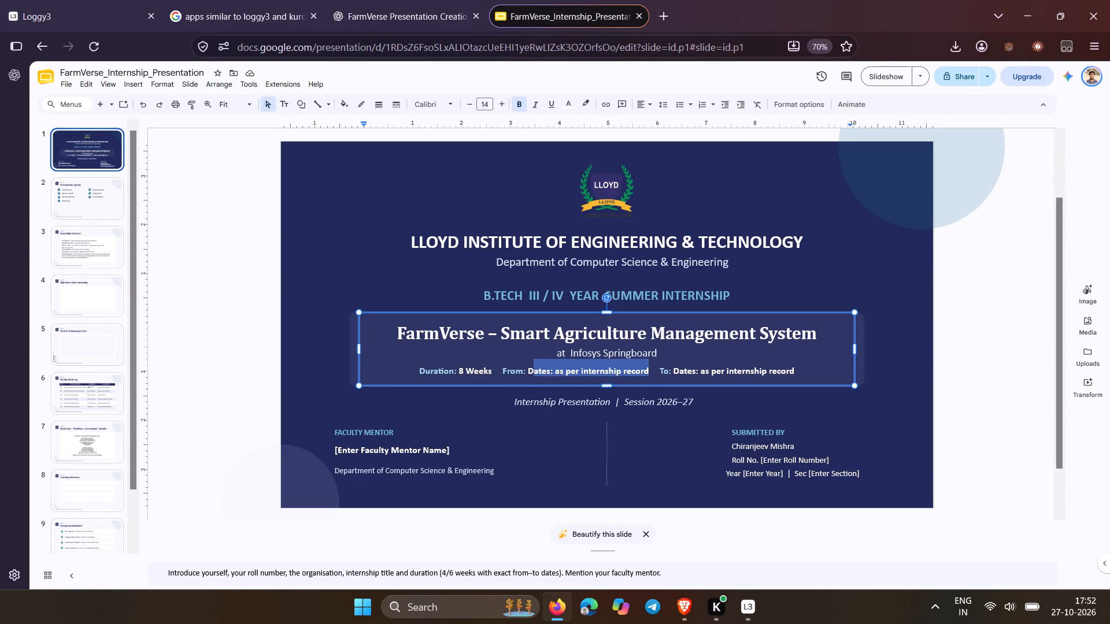
key(BackSpace)
key(BackSpace)
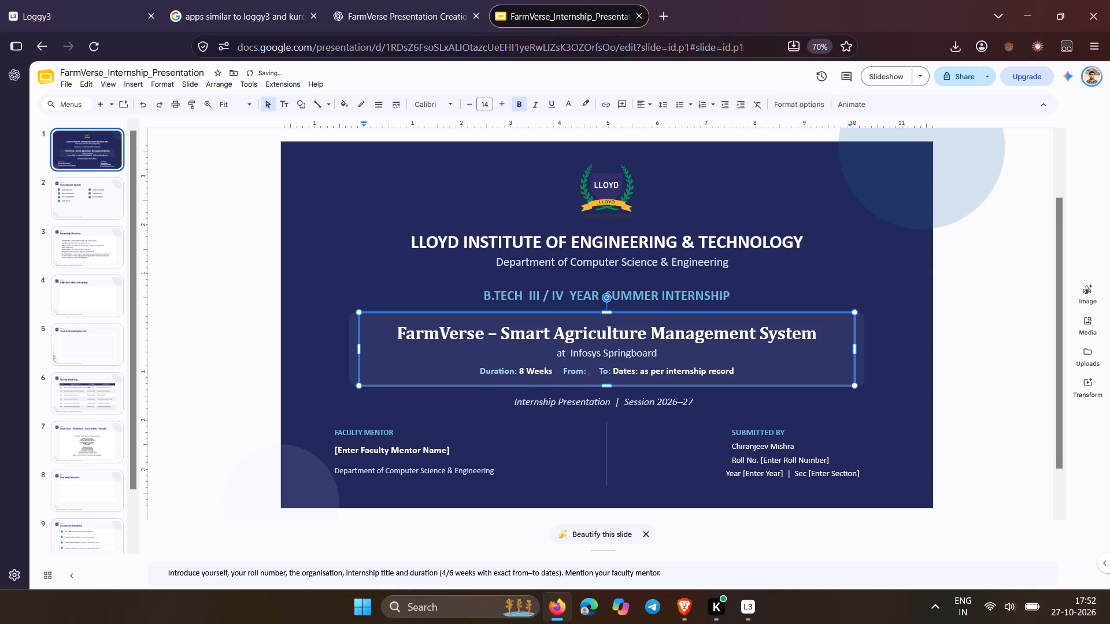
text(01/01/)
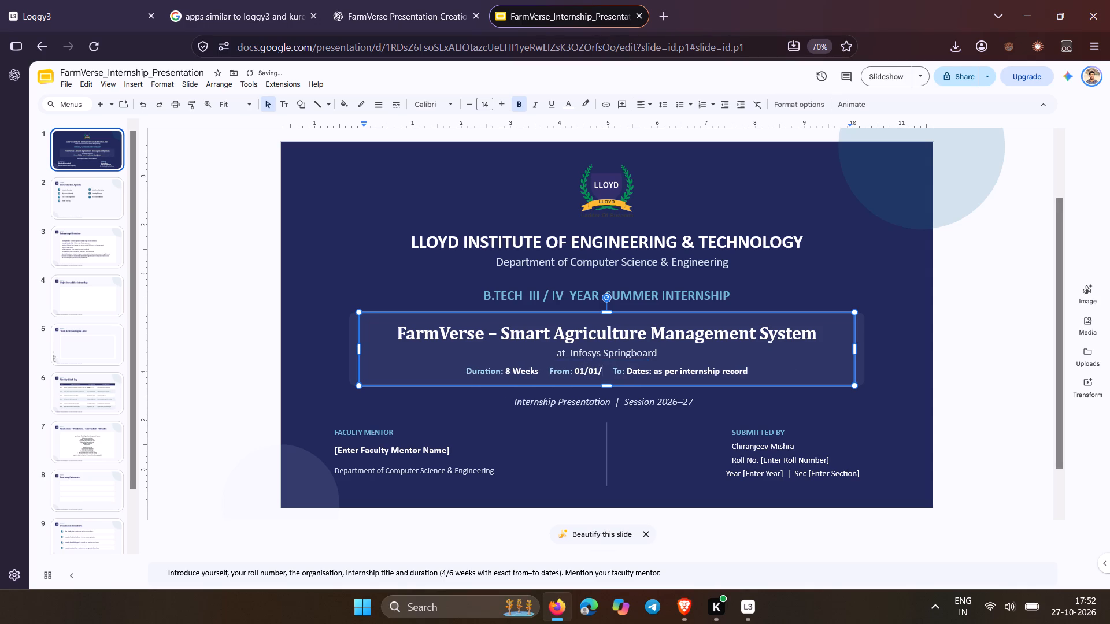
key(Left)
key(BackSpace)
key(7)
key(Right)
text(2026)
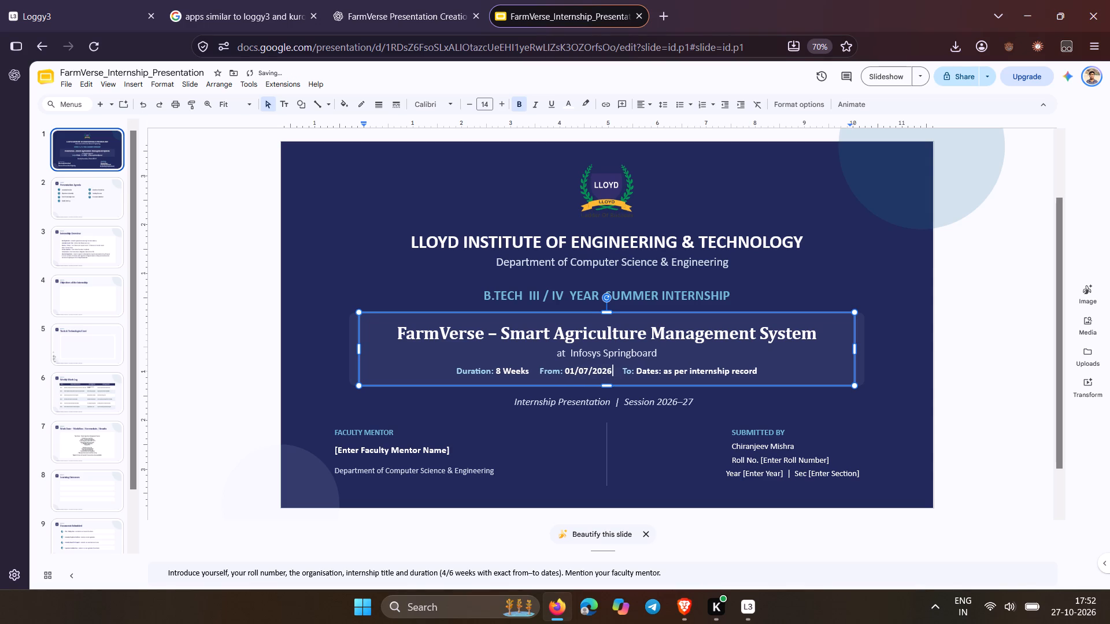
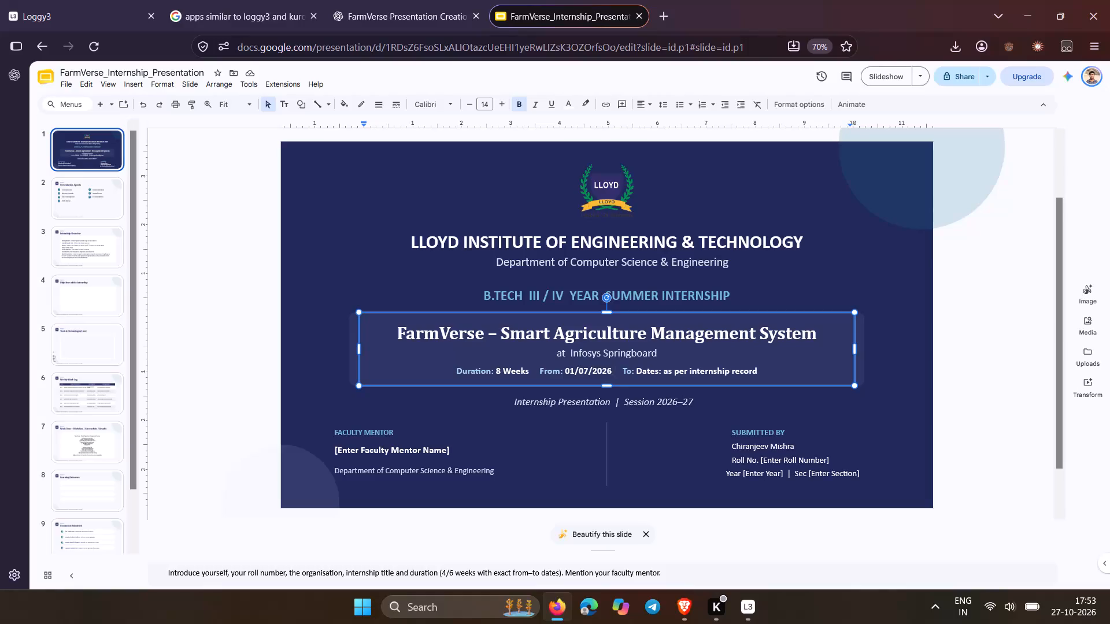
Replace the placeholder text after "To:" on the title slide with the internship end date 01/09/2026.
double_click(701, 371)
key(Right)
key(Right)
key(Right)
key(Right)
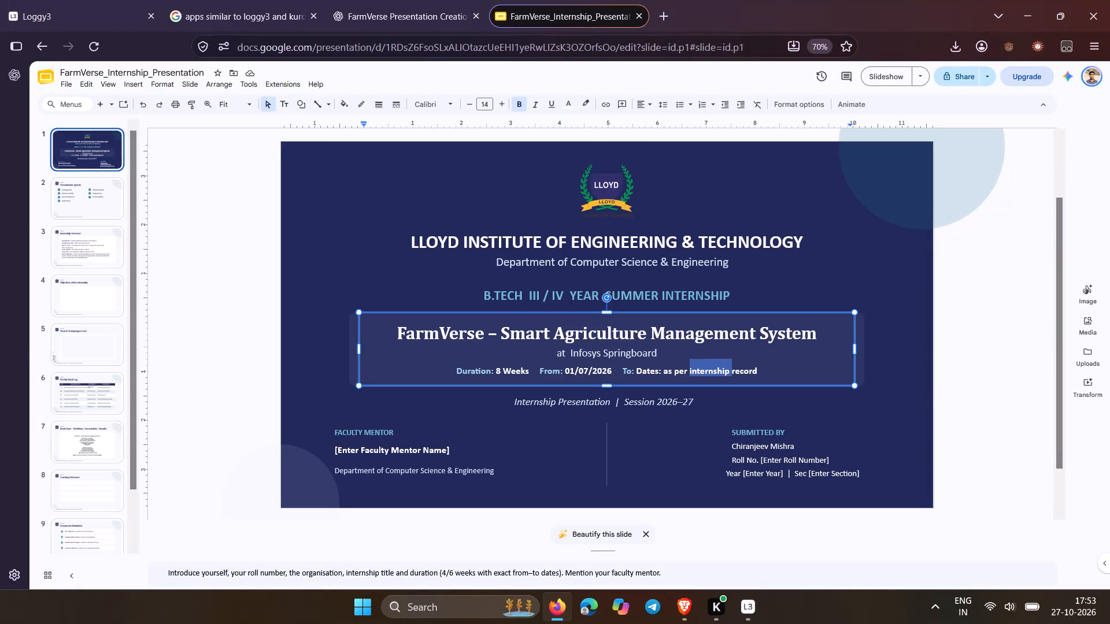
key(Right)
key(Right)
key(Right)
key(Right)
key(BackSpace)
key(BackSpace)
key(BackSpace)
key(BackSpace)
key(BackSpace)
key(BackSpace)
key(BackSpace)
key(BackSpace)
key(BackSpace)
key(BackSpace)
key(BackSpace)
key(BackSpace)
key(BackSpace)
key(BackSpace)
key(BackSpace)
key(BackSpace)
key(BackSpace)
key(BackSpace)
key(BackSpace)
key(BackSpace)
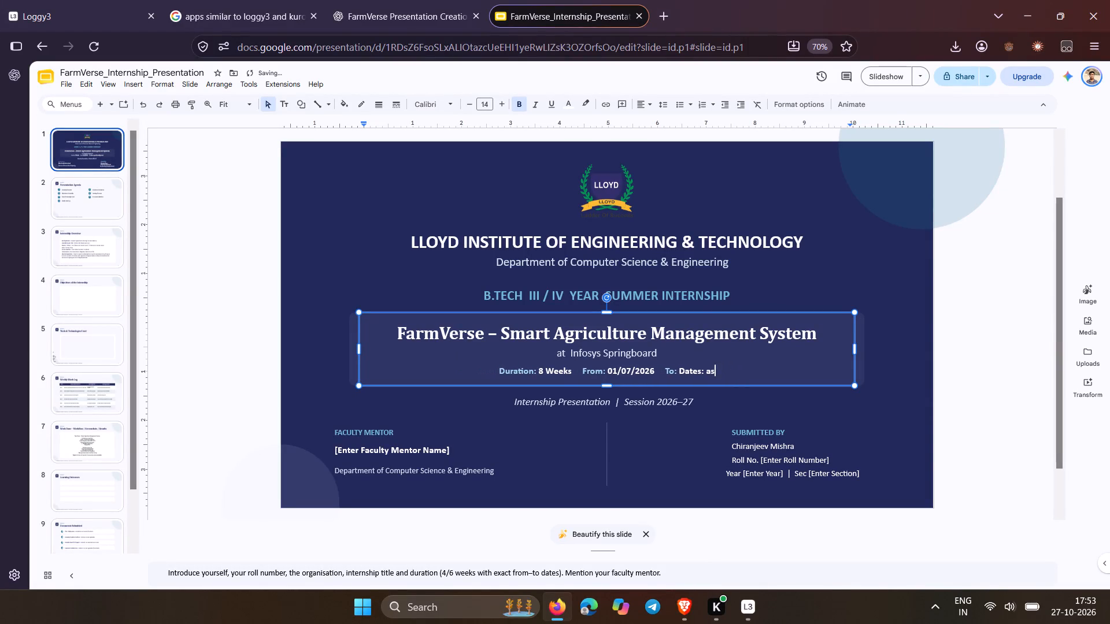
key(BackSpace)
key(BackSpace)
key(BackSpace)
key(BackSpace)
key(BackSpace)
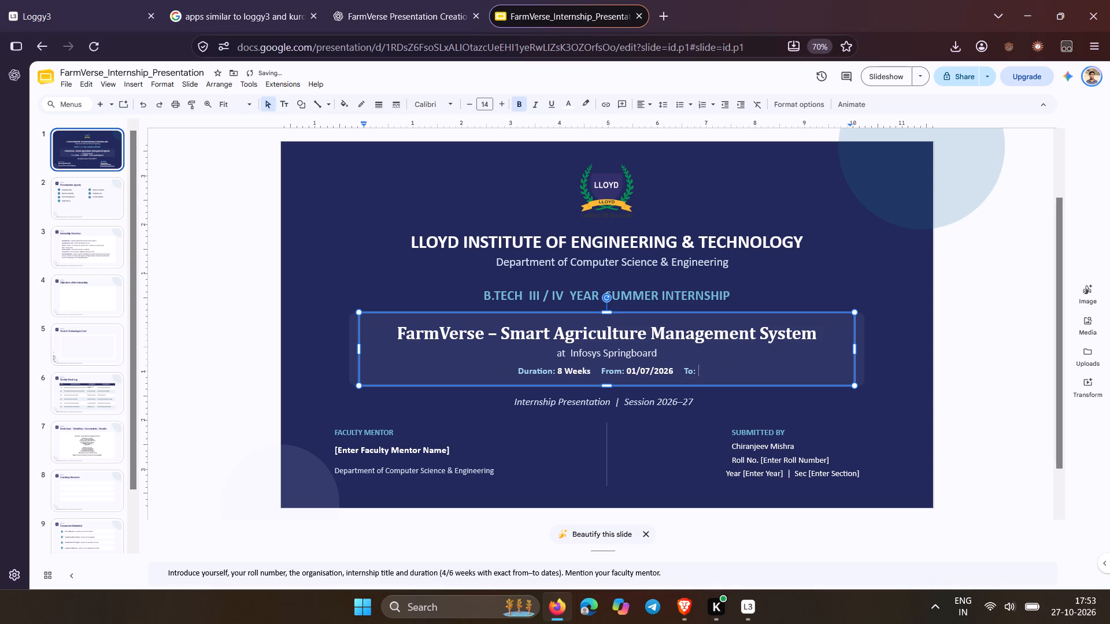
text(01/09/2)
text(02)
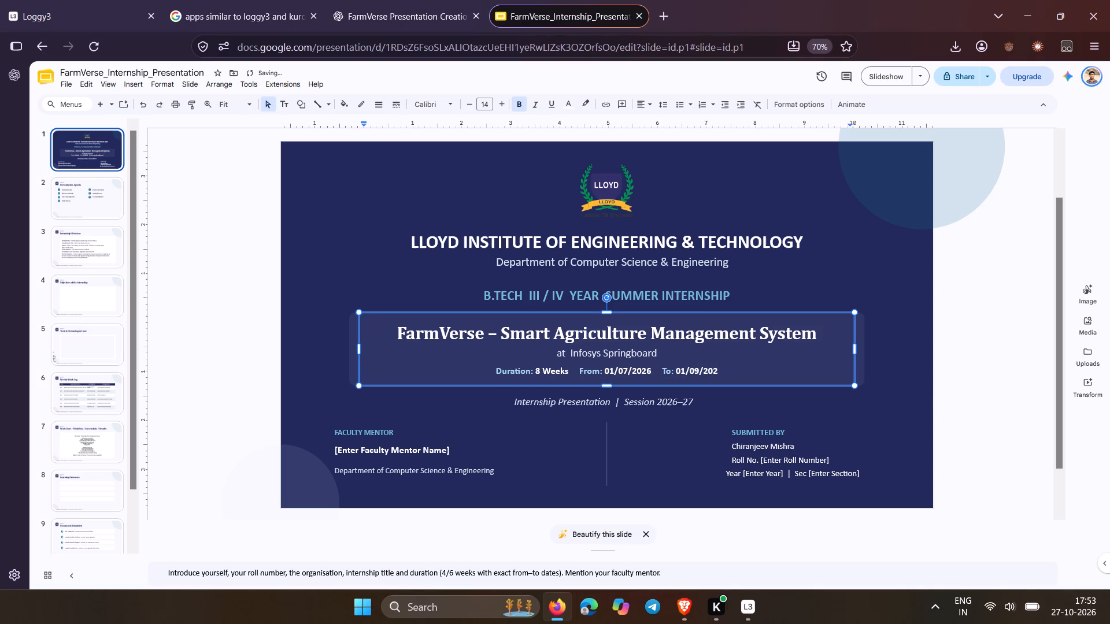
key(6)
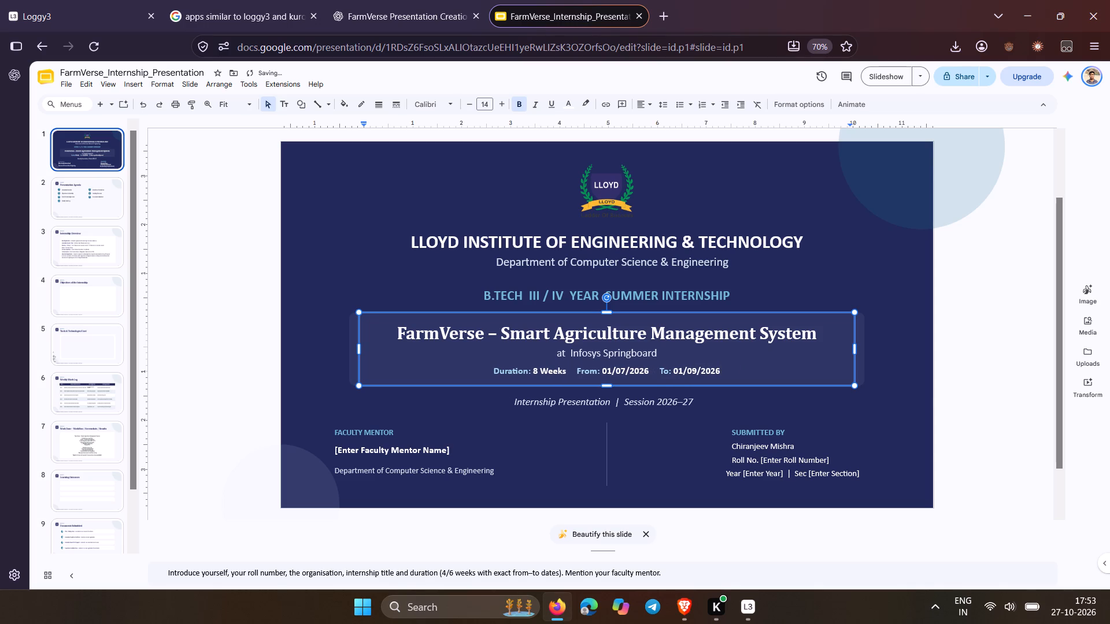
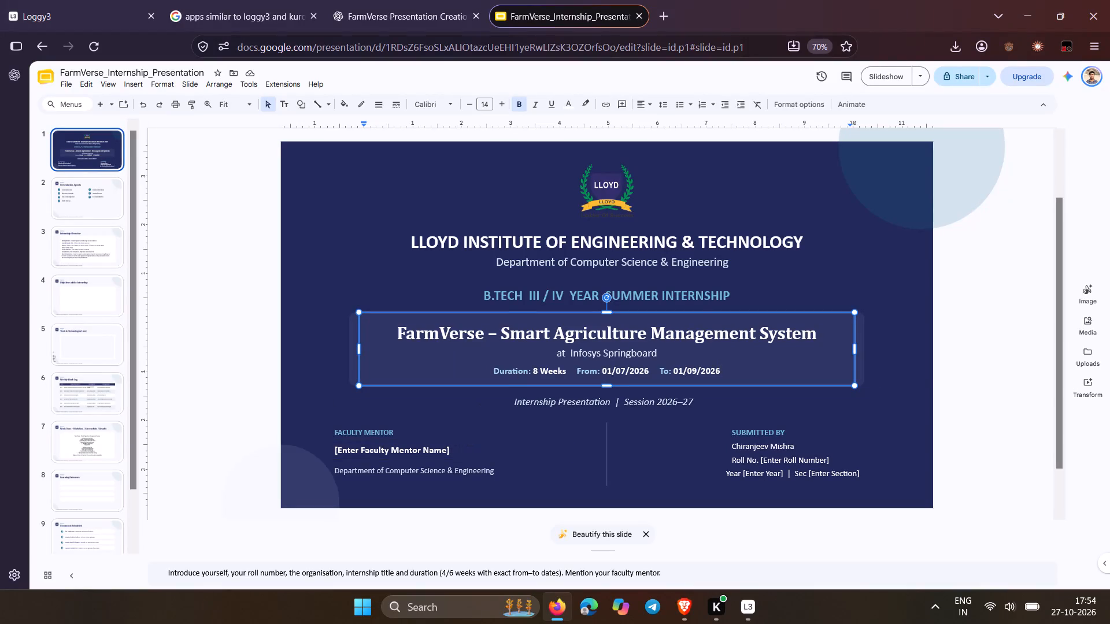
Delete "/ IV" from the B.Tech year line on the title slide so it reads "B.TECH III YEAR SUMMER INTERNSHIP".
click(562, 291)
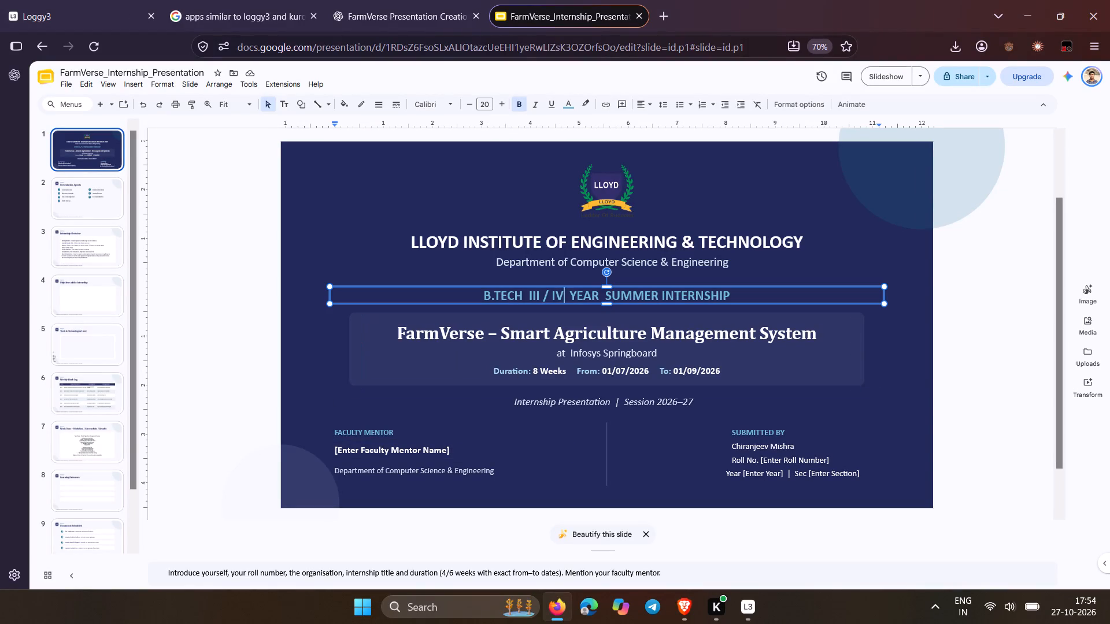
key(BackSpace)
key(BackSpace)
key(BackSpace)
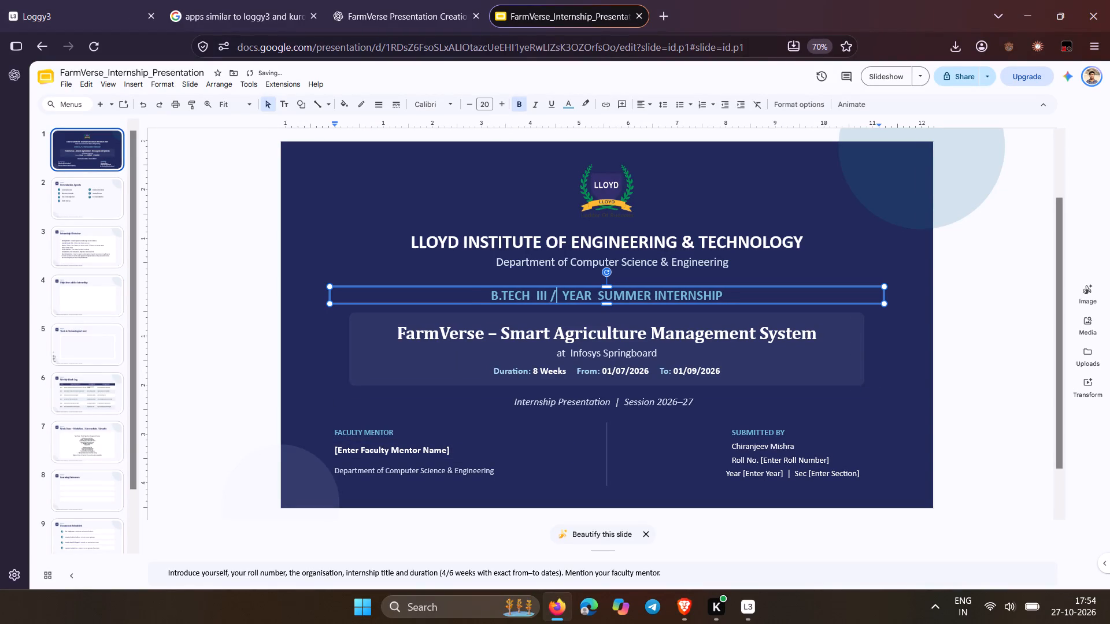
key(BackSpace)
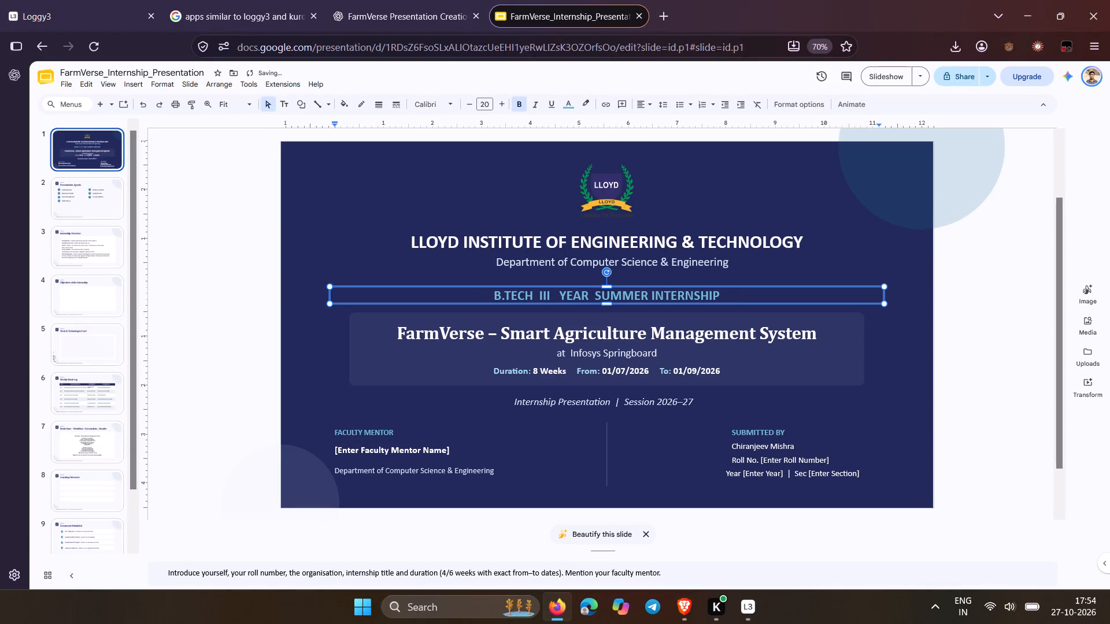
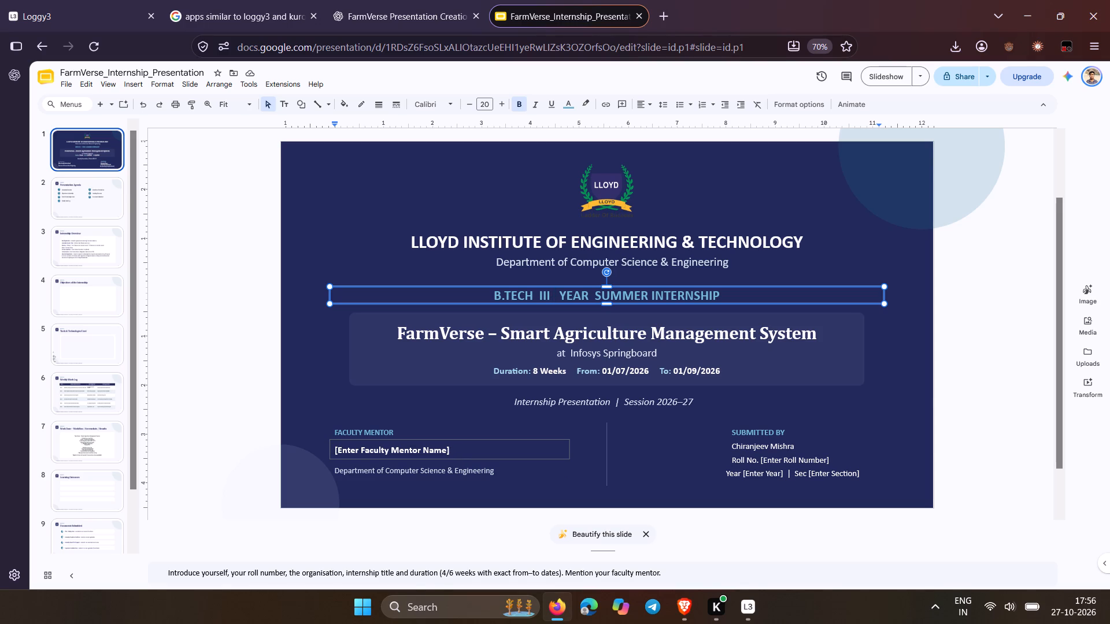
Replace the faculty mentor placeholder on the title slide with the mentor's title and full name.
drag(336, 448, 468, 451)
key(BackSpace)
key(BackSpace)
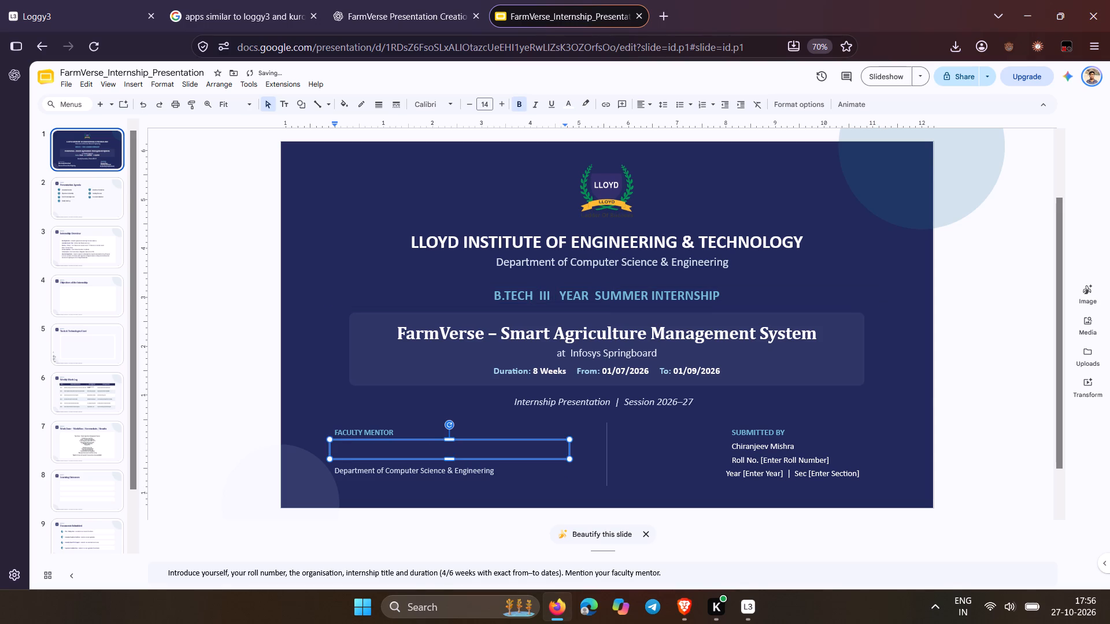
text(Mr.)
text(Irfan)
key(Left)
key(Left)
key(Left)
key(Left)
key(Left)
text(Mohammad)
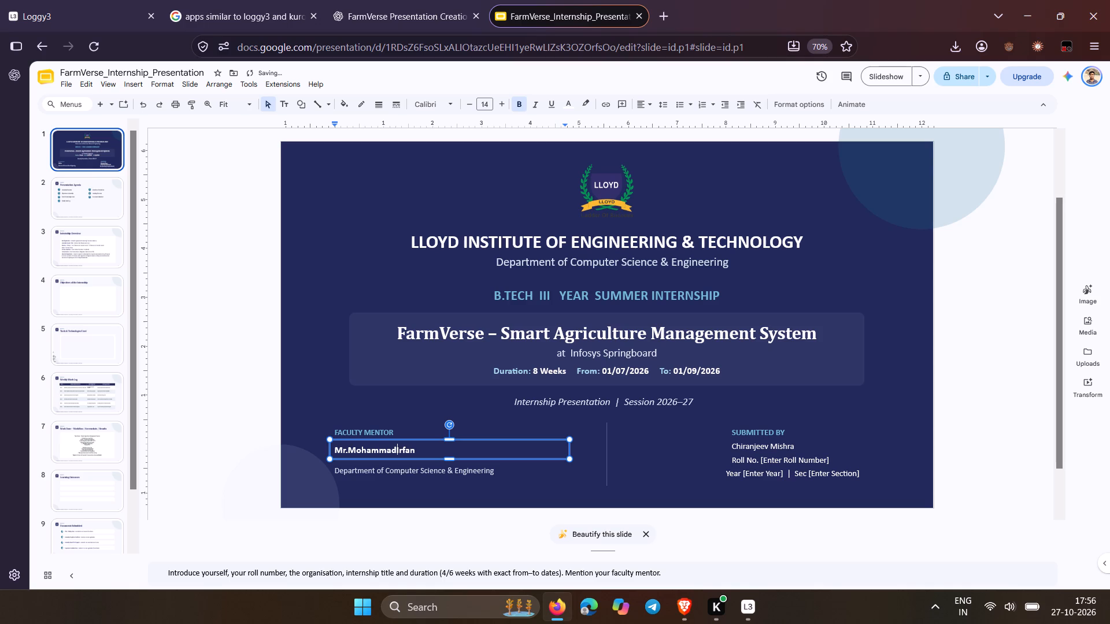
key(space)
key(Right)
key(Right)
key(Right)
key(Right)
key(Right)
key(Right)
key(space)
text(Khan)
Replace the bracketed placeholder after "Roll No." in the title slide's submitted-by block with the student's roll number.
drag(830, 465, 765, 458)
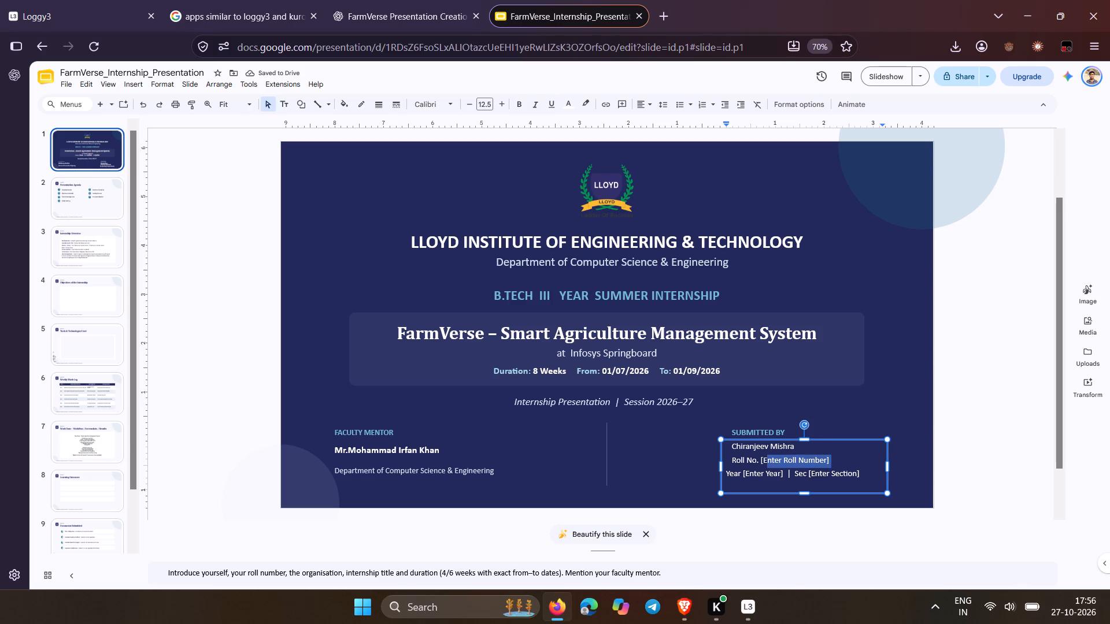
drag(765, 458, 758, 460)
key(Right)
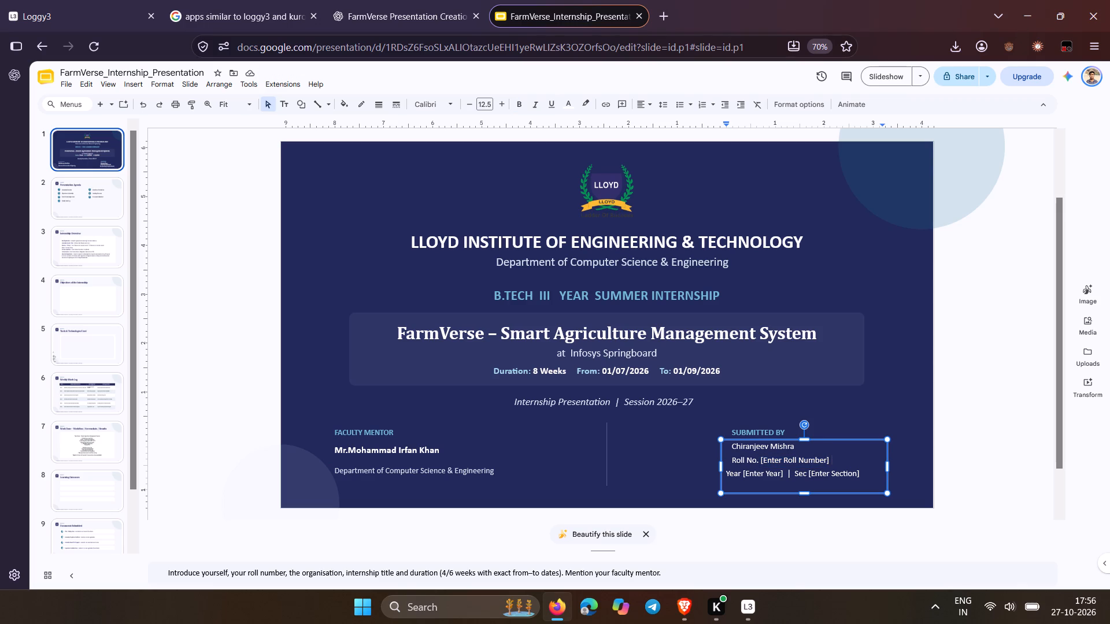
key(shift+Left)
key(shift+Left)
key(shift+Left)
key(shift+Left)
key(shift+Left)
key(shift+Left)
key(shift+Left)
key(shift+Left)
key(shift+Left)
key(shift+Left)
key(shift+Left)
key(shift+Left)
key(shift+Left)
key(shift+Left)
key(shift+Left)
key(shift+Left)
key(shift+Left)
key(shift+Left)
key(shift+Left)
key(shift+Left)
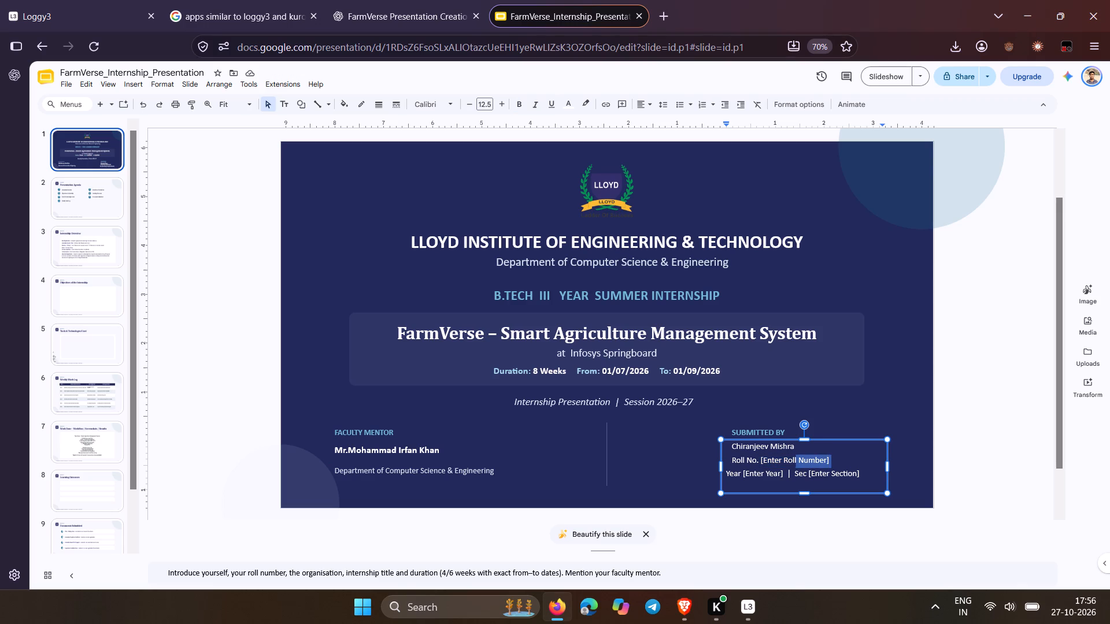
key(shift+Left)
key(shift+Left)
key(shift+Left)
Replace the roll number placeholder under SUBMITTED BY on the title slide with the student's roll number.
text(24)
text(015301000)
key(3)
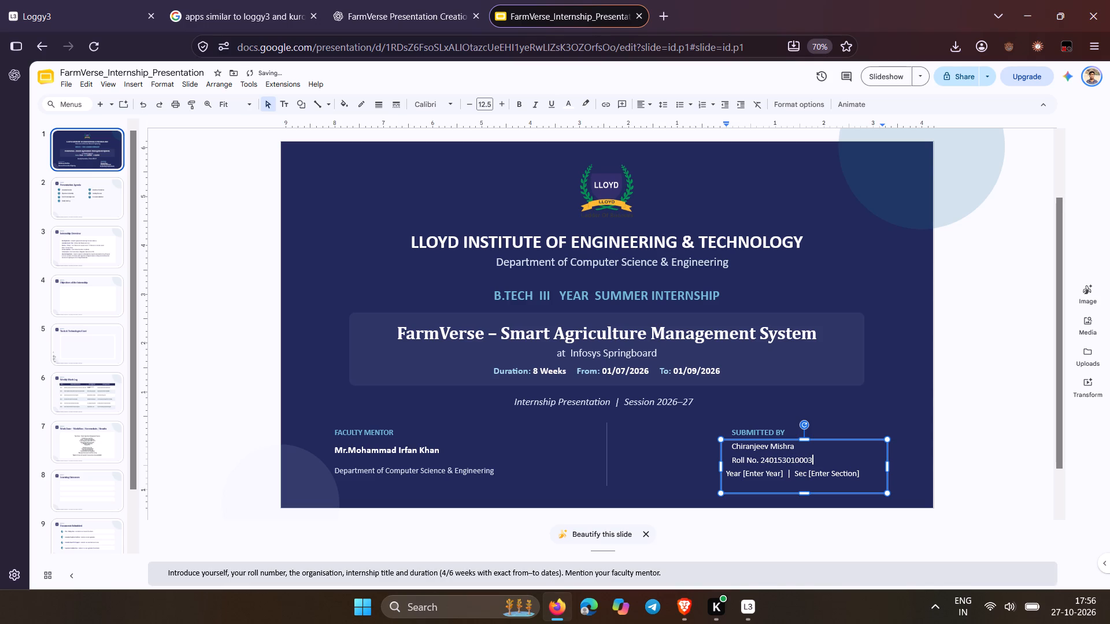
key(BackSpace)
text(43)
Replace the "[Enter Year]" placeholder under SUBMITTED BY on the title slide with 3.
click(782, 472)
key(BackSpace)
key(BackSpace)
key(BackSpace)
key(BackSpace)
key(BackSpace)
key(BackSpace)
key(BackSpace)
key(BackSpace)
key(BackSpace)
key(BackSpace)
key(BackSpace)
key(BackSpace)
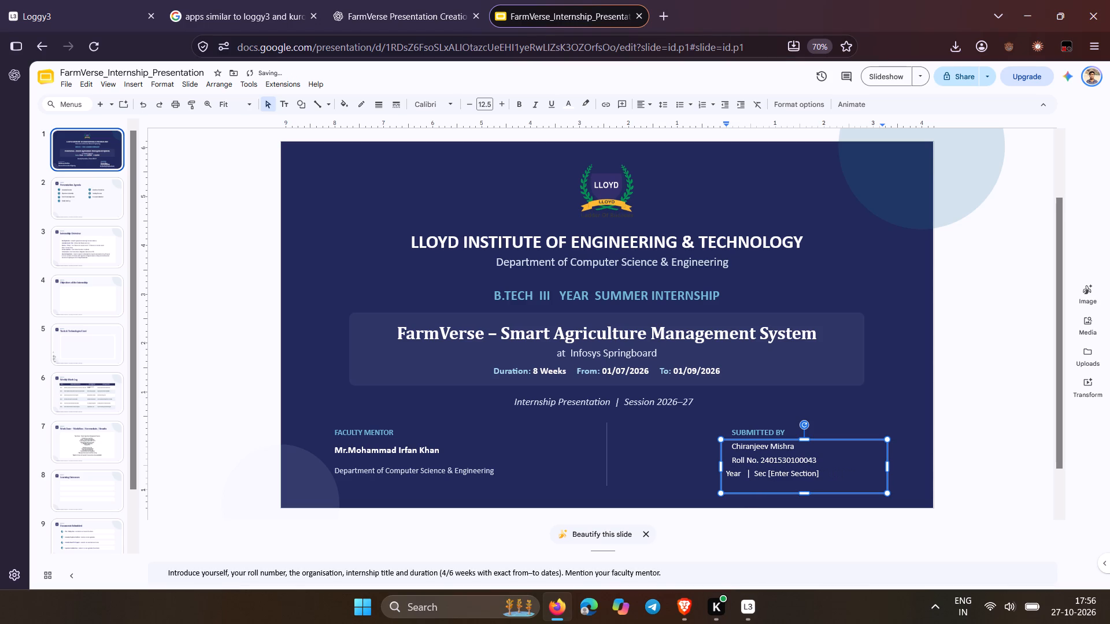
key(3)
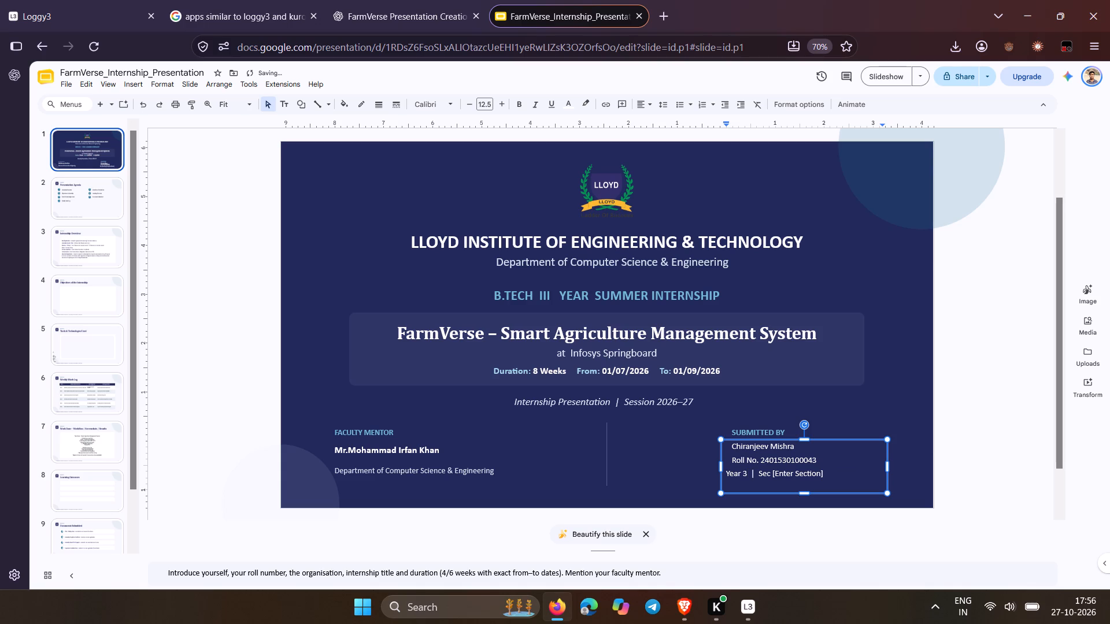
Replace the "[Enter Section]" placeholder under SUBMITTED BY on the title slide with 3A.
click(826, 472)
key(BackSpace)
key(BackSpace)
key(BackSpace)
key(BackSpace)
key(BackSpace)
key(BackSpace)
key(BackSpace)
key(BackSpace)
key(BackSpace)
key(BackSpace)
key(BackSpace)
key(BackSpace)
key(BackSpace)
key(BackSpace)
key(BackSpace)
key(BackSpace)
key(BackSpace)
key(BackSpace)
key(BackSpace)
key(BackSpace)
key(BackSpace)
key(BackSpace)
key(BackSpace)
key(BackSpace)
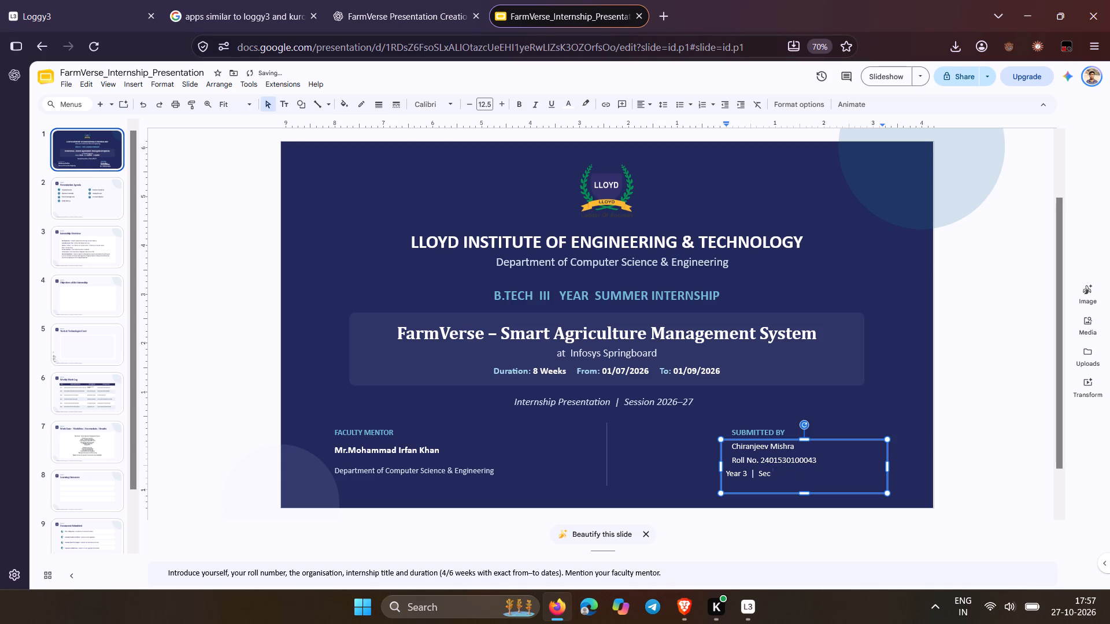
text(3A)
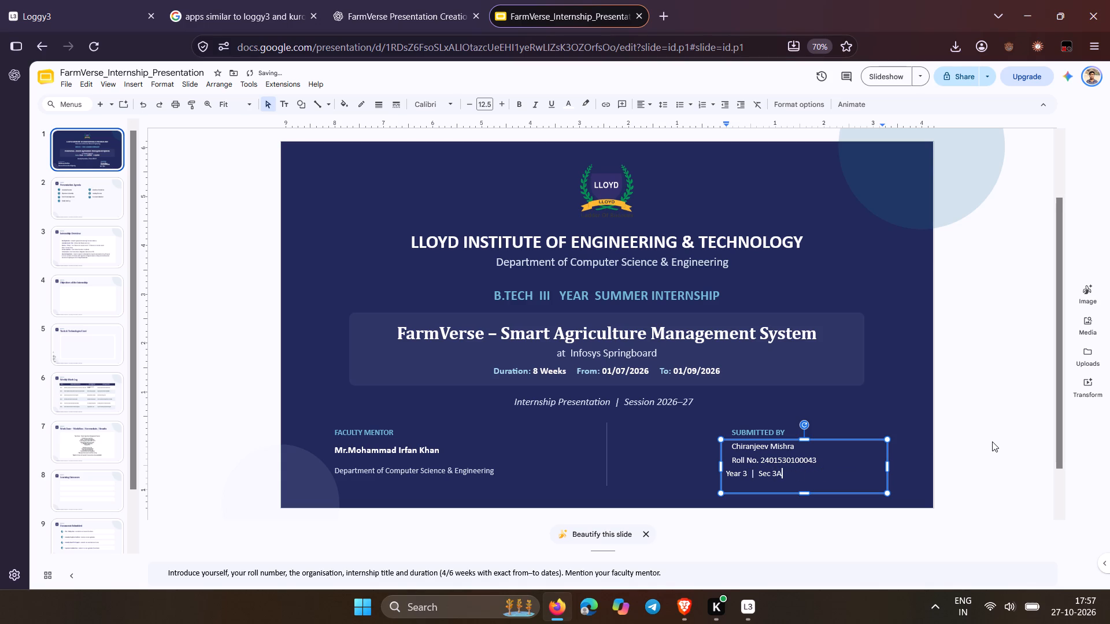
click(992, 441)
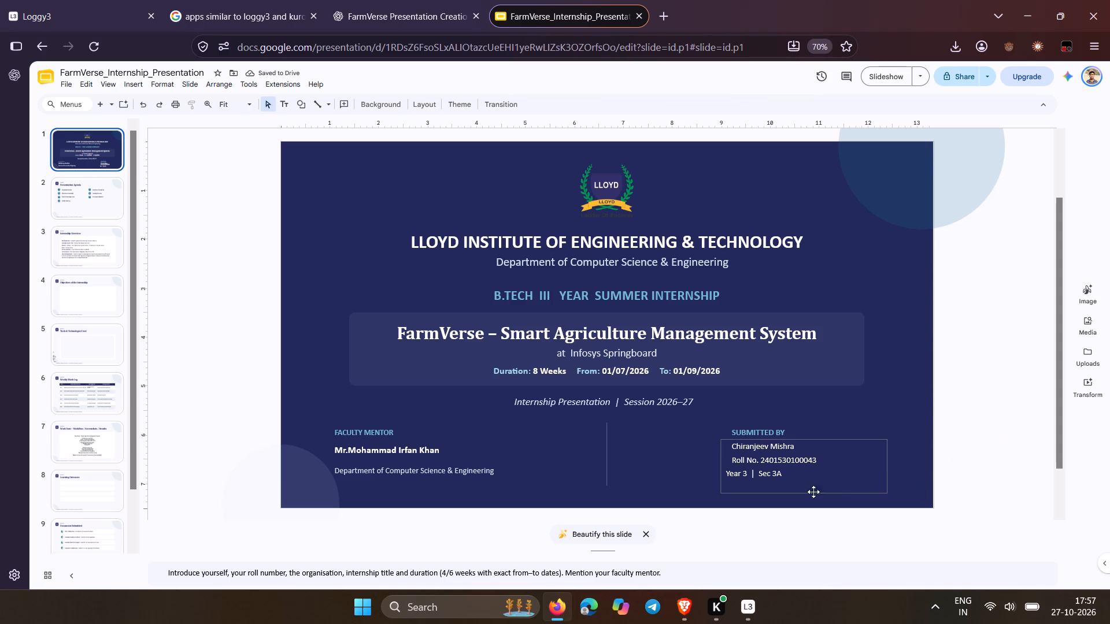
Indent the Year and Sec line with three leading spaces to align it with the roll number line above.
click(776, 482)
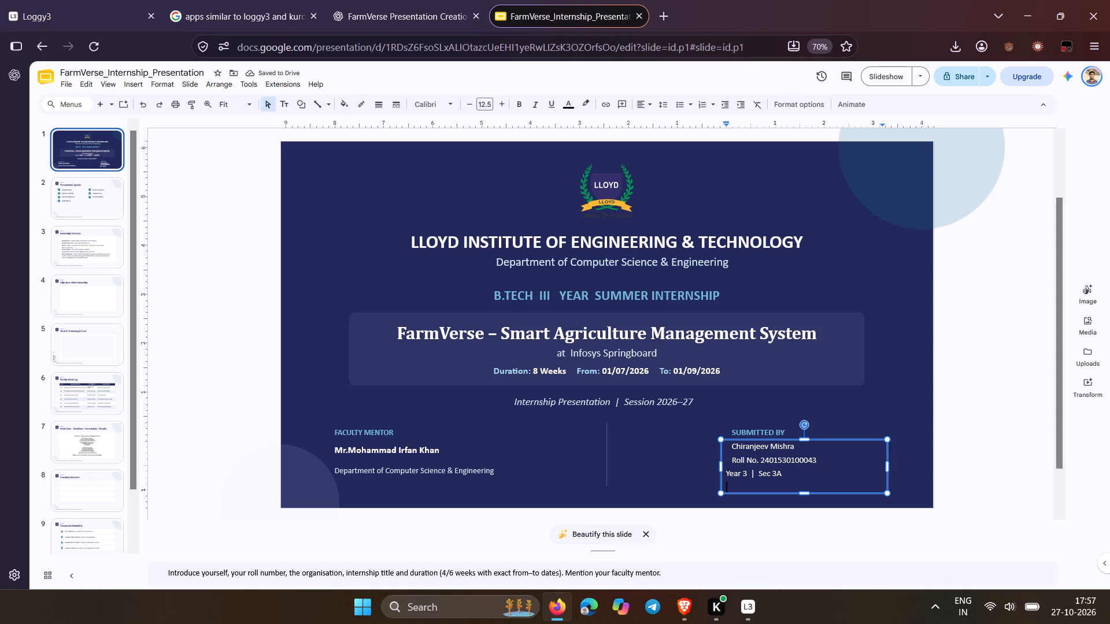
click(726, 475)
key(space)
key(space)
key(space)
click(1032, 444)
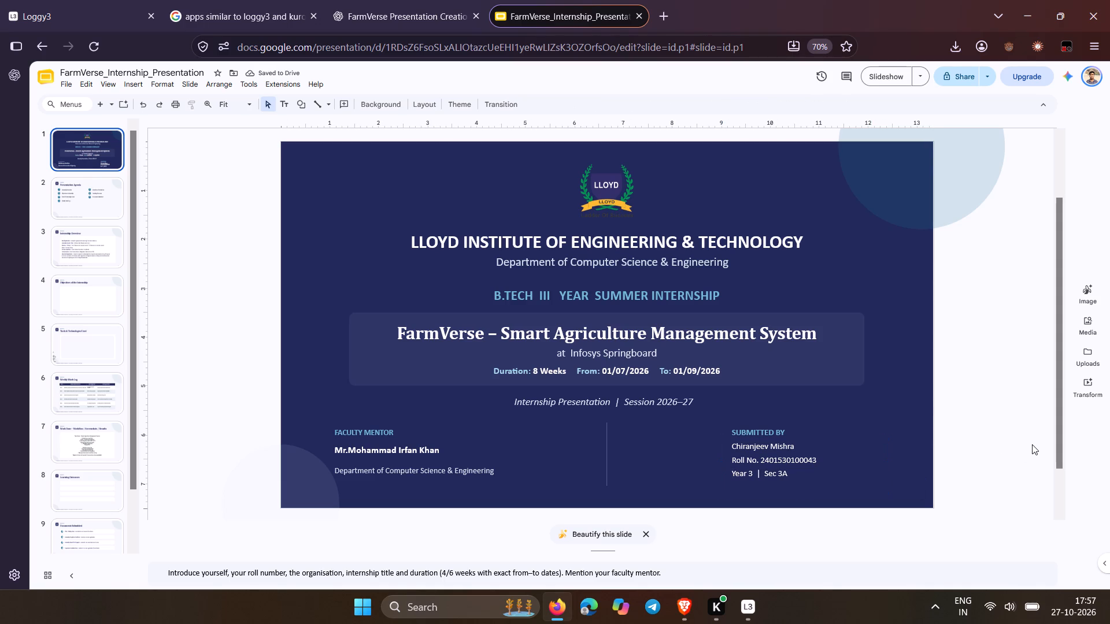
On the Internship Overview slide, replace "Full-Stack Web" with "Java" so the role reads "Java Development Intern".
key(Right)
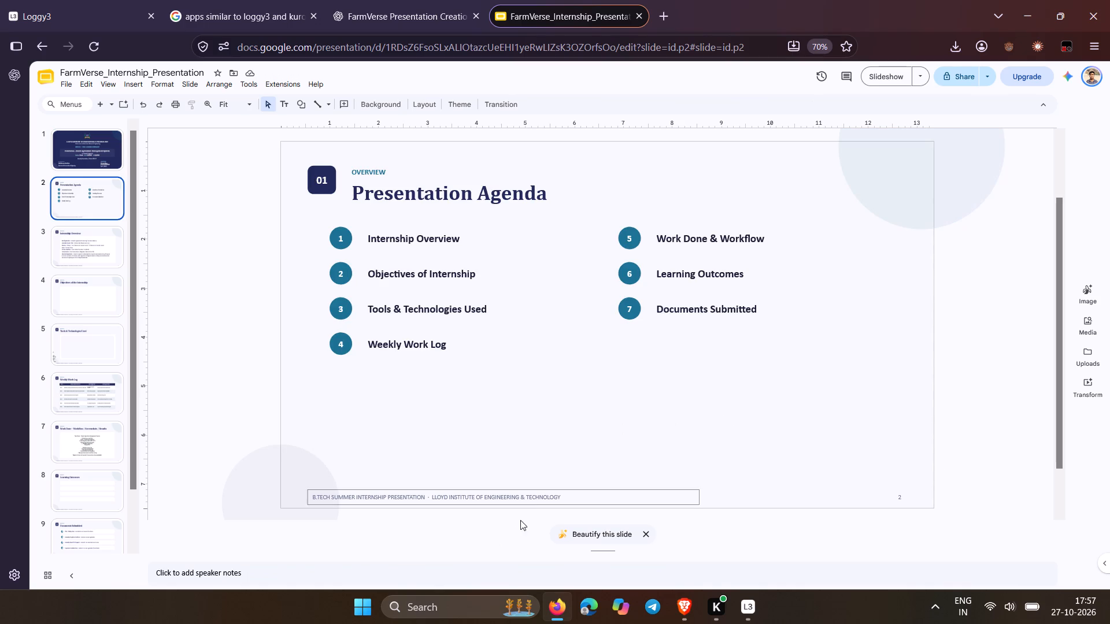
key(Left)
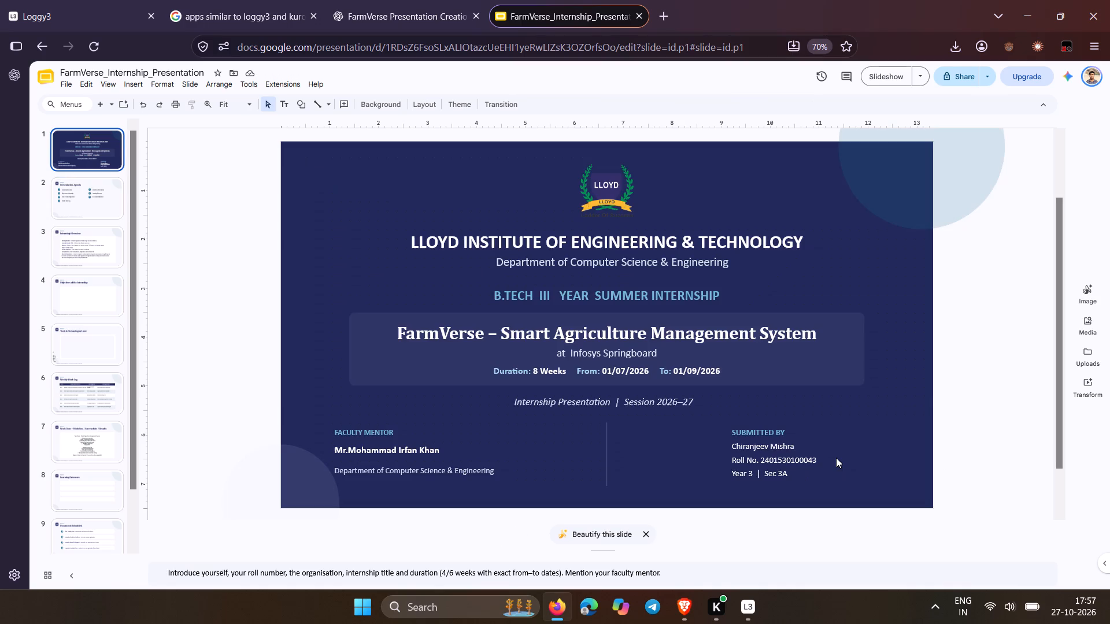
key(Right)
key(Right)
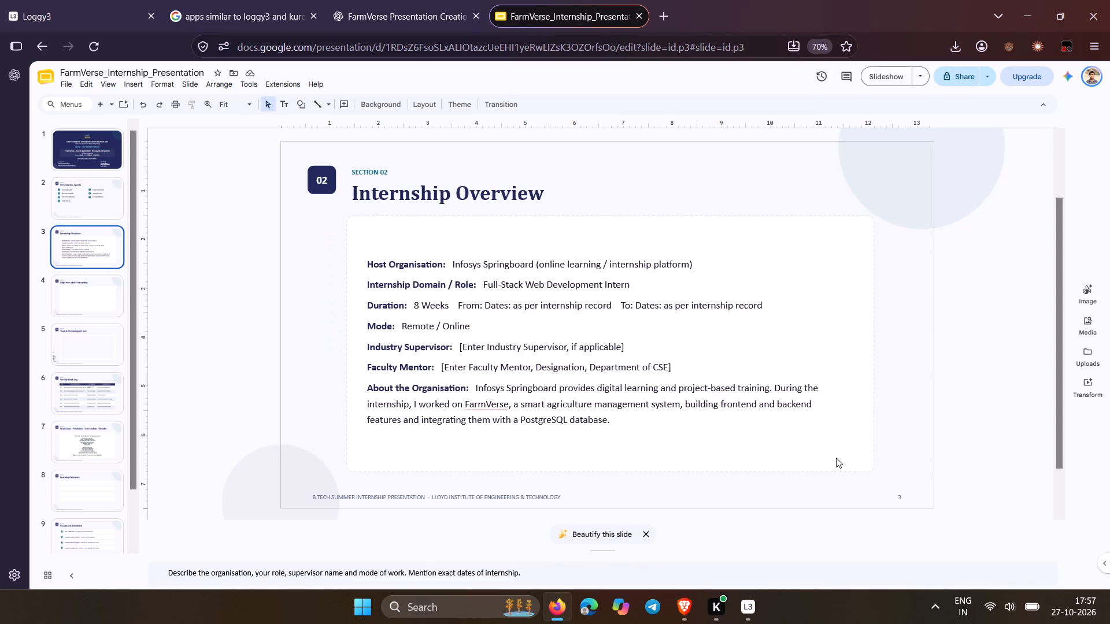
click(539, 287)
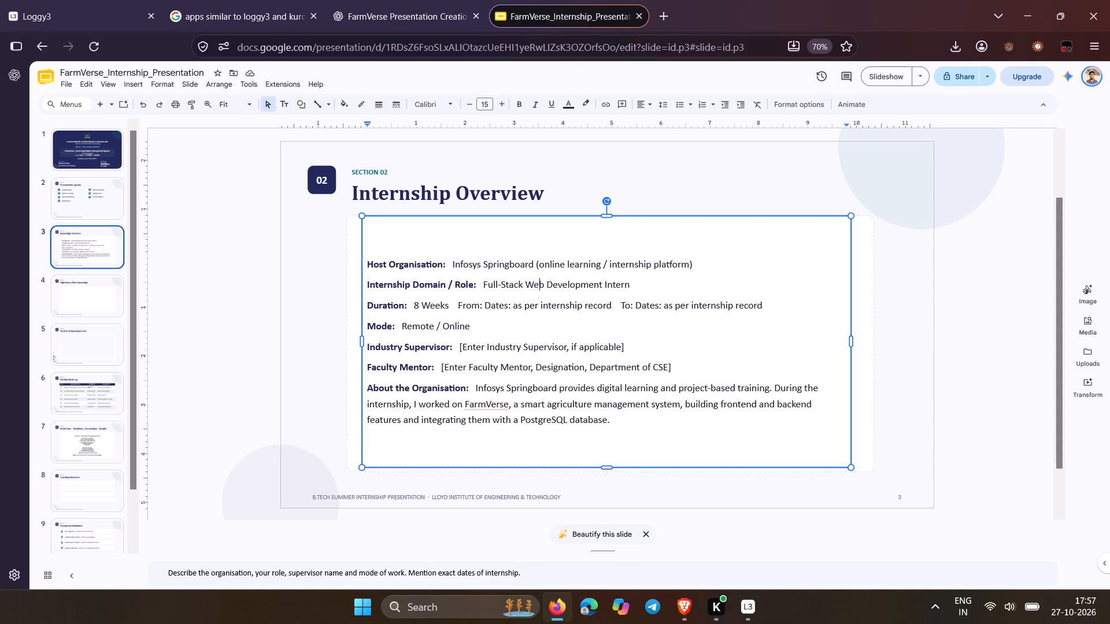
drag(605, 284, 591, 285)
drag(591, 285, 522, 285)
click(542, 285)
drag(542, 285, 484, 289)
key(BackSpace)
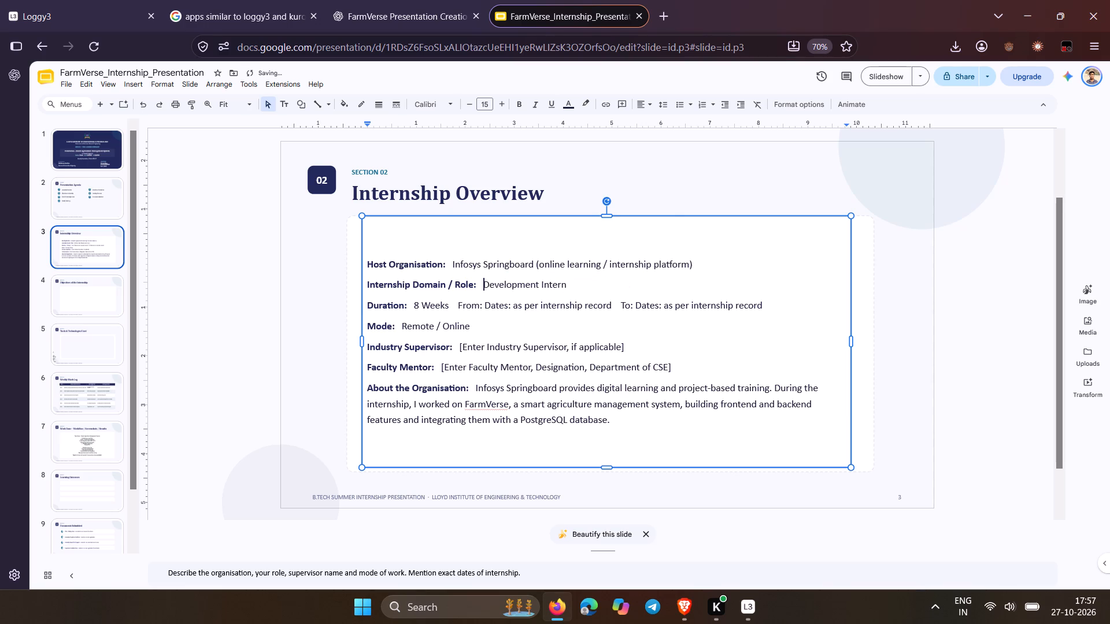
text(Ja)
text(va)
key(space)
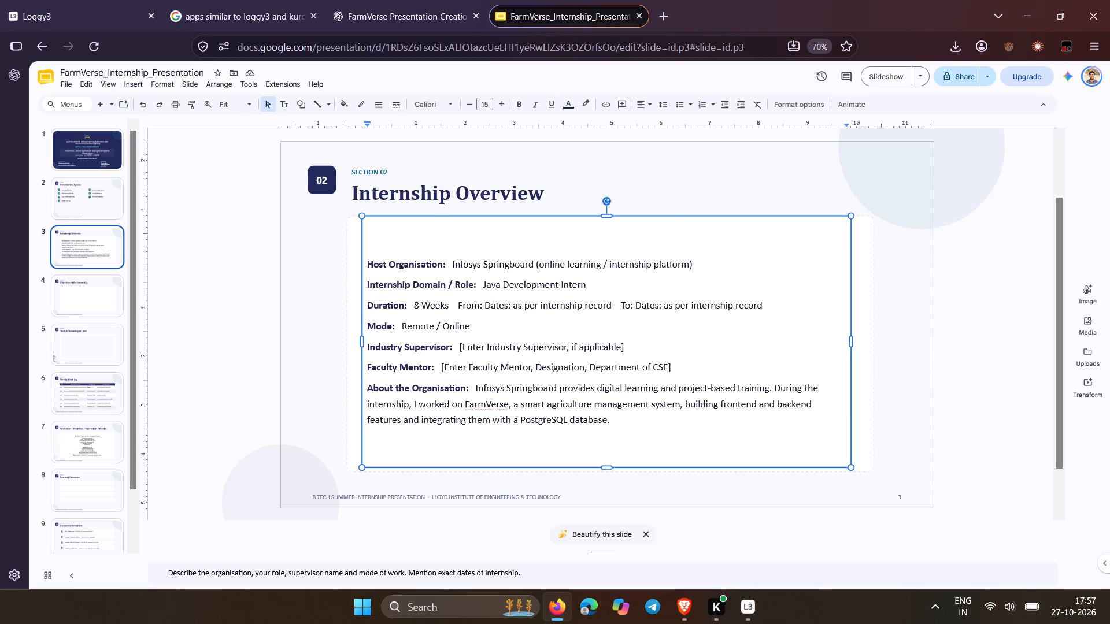
Delete the From and To date text after "8 Weeks" in the Duration entry, keeping Mode on its own line.
drag(456, 302, 663, 308)
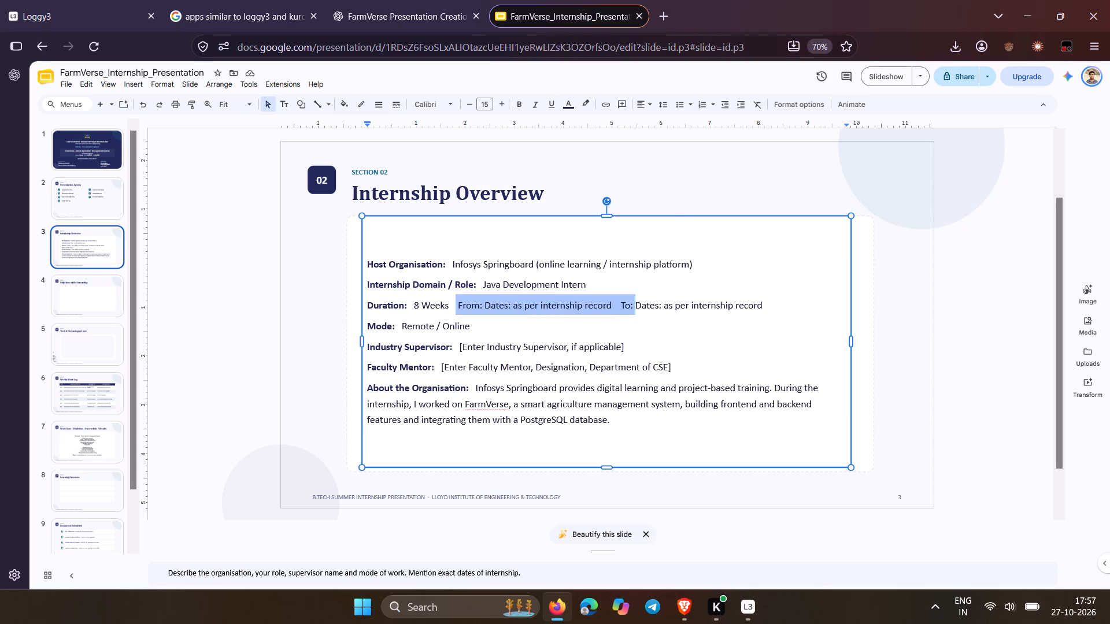
drag(663, 308, 768, 306)
key(BackSpace)
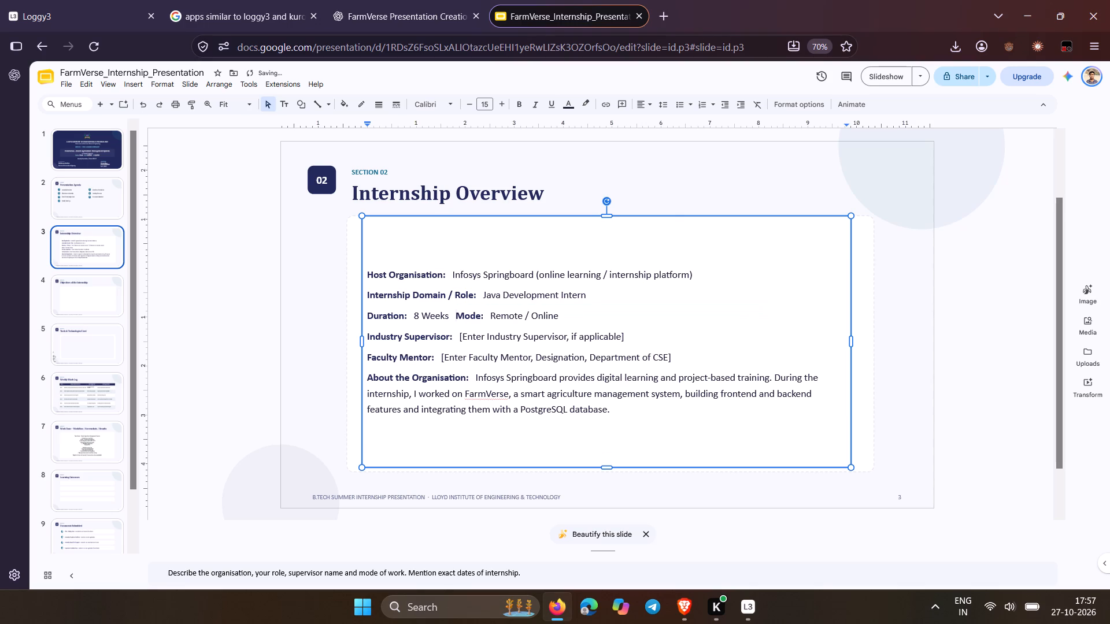
key(Return)
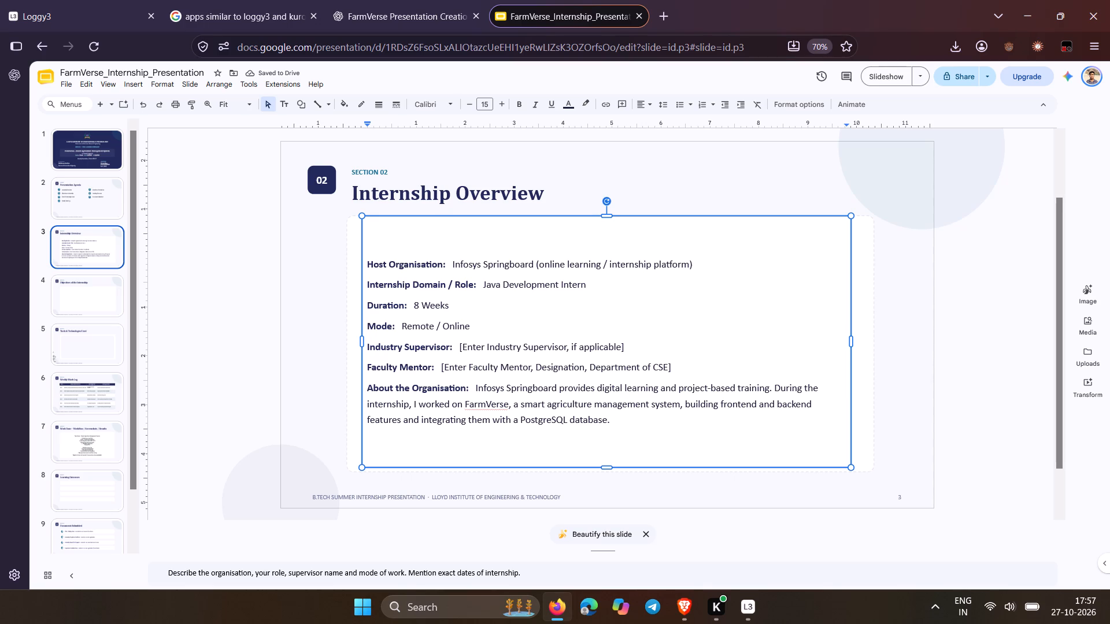
Select the Industry Supervisor placeholder text on the Internship Overview slide.
drag(623, 347, 462, 343)
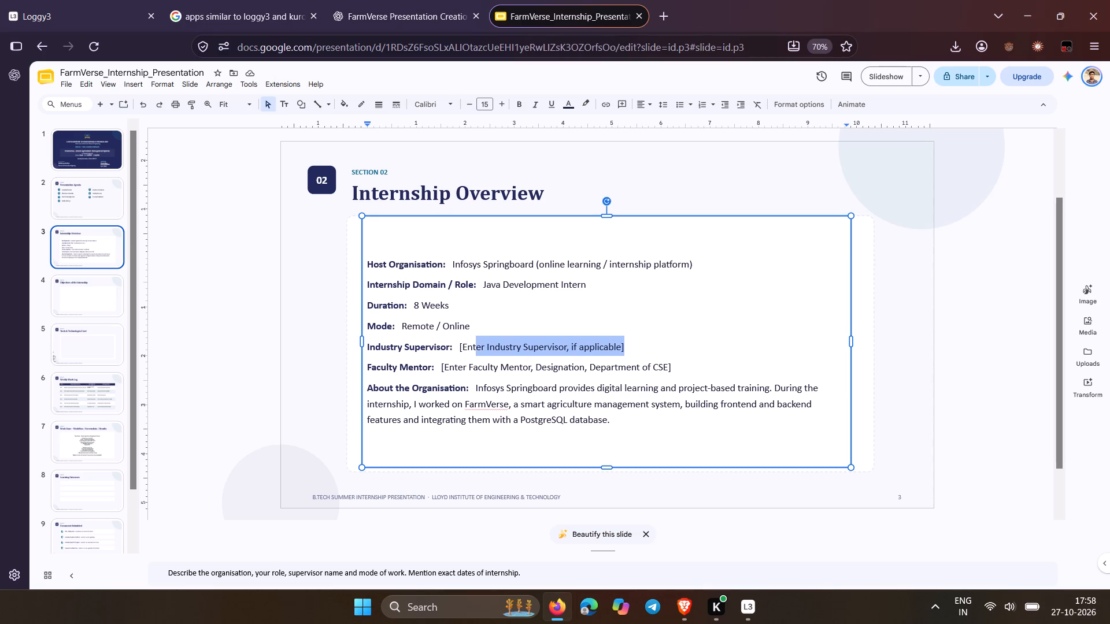
drag(462, 343, 461, 343)
Delete the selected placeholder text from the Industry Supervisor entry on the Internship Overview slide.
key(BackSpace)
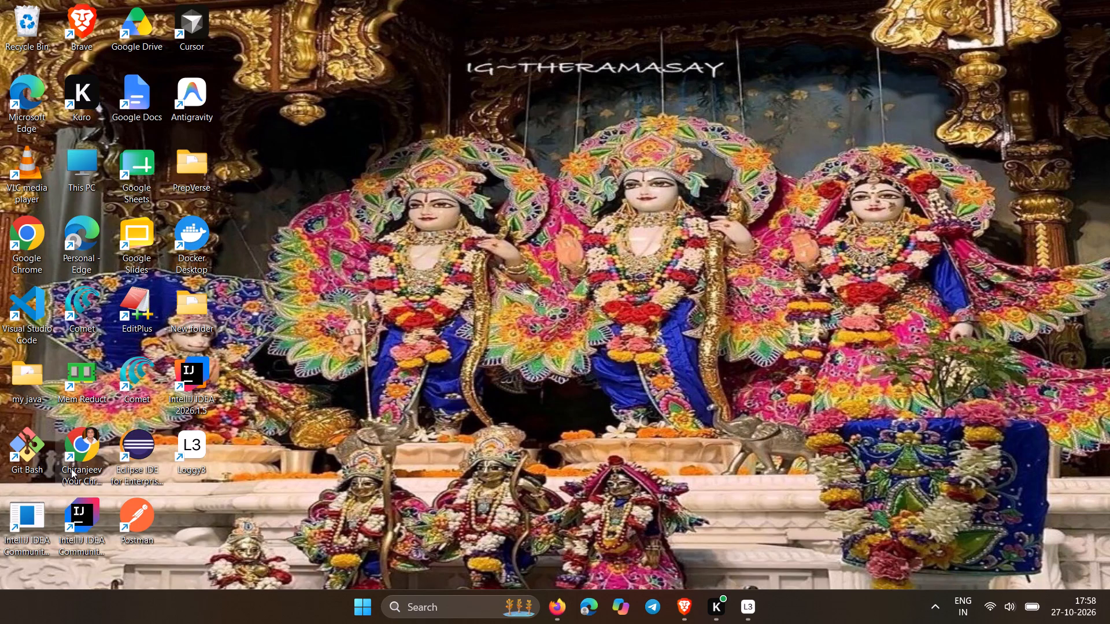
Launch Google Chrome with the personal profile using its named profile shortcut on the desktop.
double_click(71, 468)
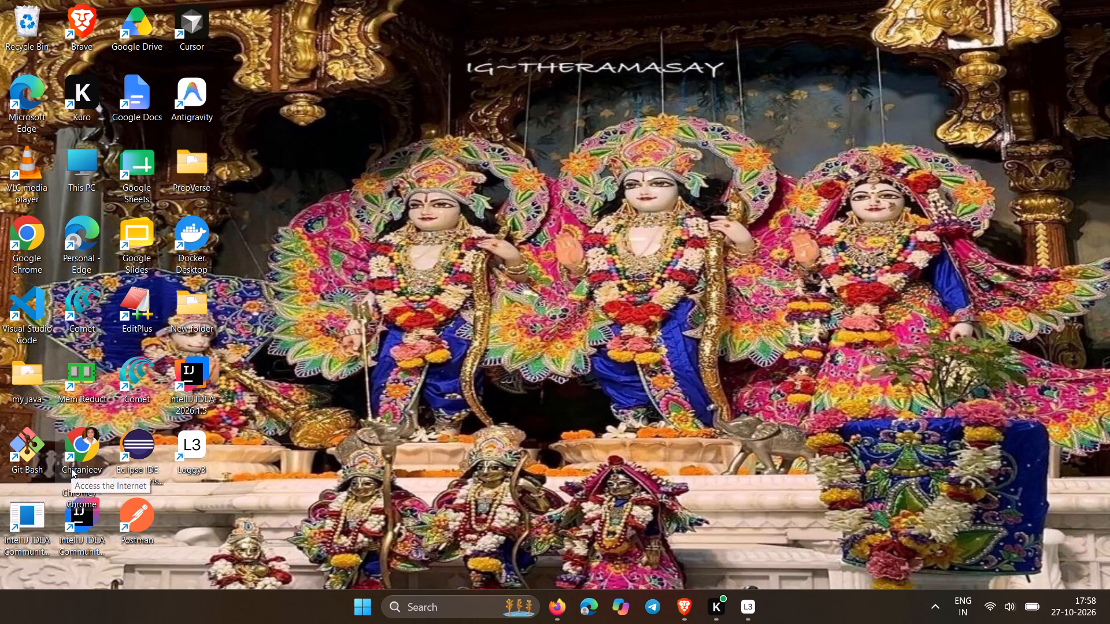
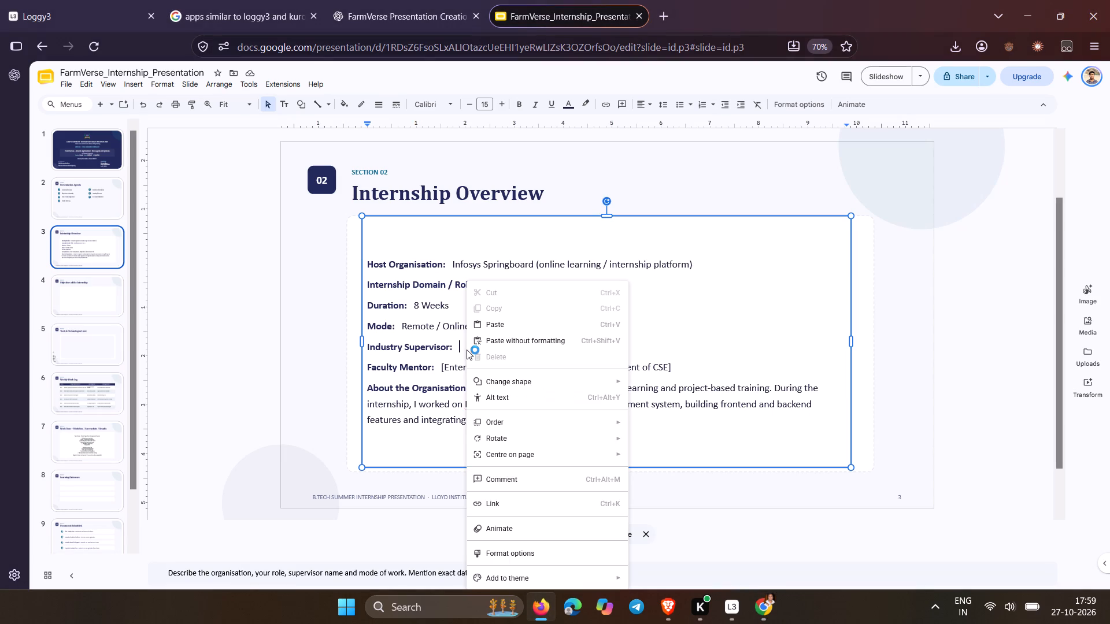
Paste the copied supervisor name into the Industry Supervisor entry on the Internship Overview slide.
click(483, 330)
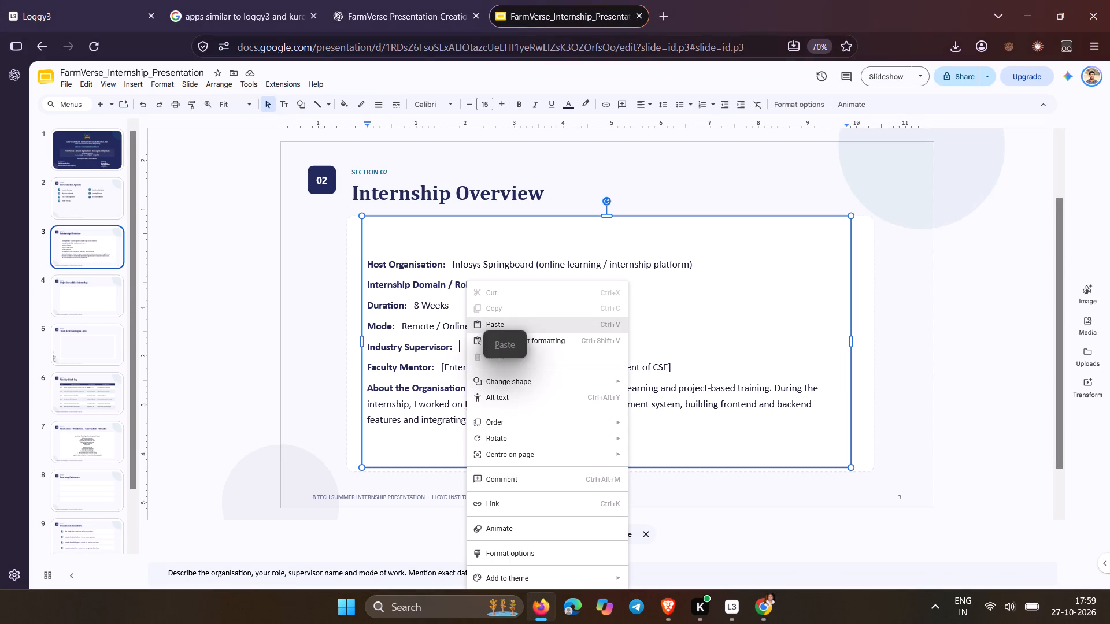
click(510, 338)
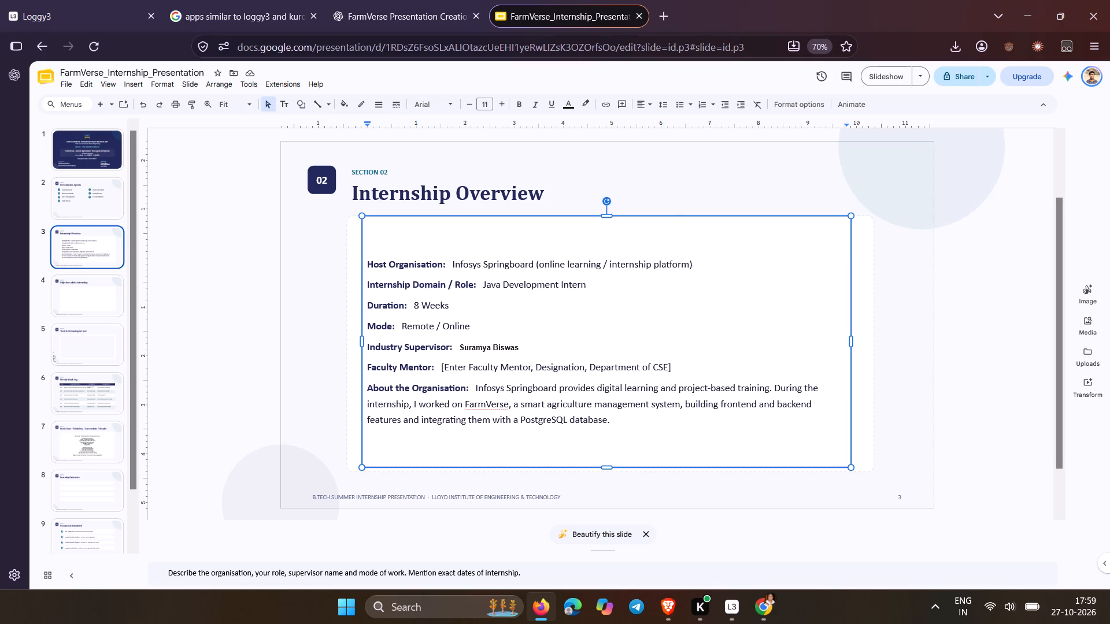
In the Faculty Mentor entry, replace "[Enter Faculty Mentor" with the mentor's name prefixed by "mr.", leaving the designation and department text.
click(531, 366)
key(BackSpace)
key(BackSpace)
key(BackSpace)
key(BackSpace)
key(BackSpace)
key(BackSpace)
key(BackSpace)
key(BackSpace)
key(BackSpace)
key(BackSpace)
key(BackSpace)
key(BackSpace)
key(BackSpace)
key(BackSpace)
key(BackSpace)
key(BackSpace)
key(BackSpace)
key(BackSpace)
key(BackSpace)
key(BackSpace)
key(BackSpace)
key(BackSpace)
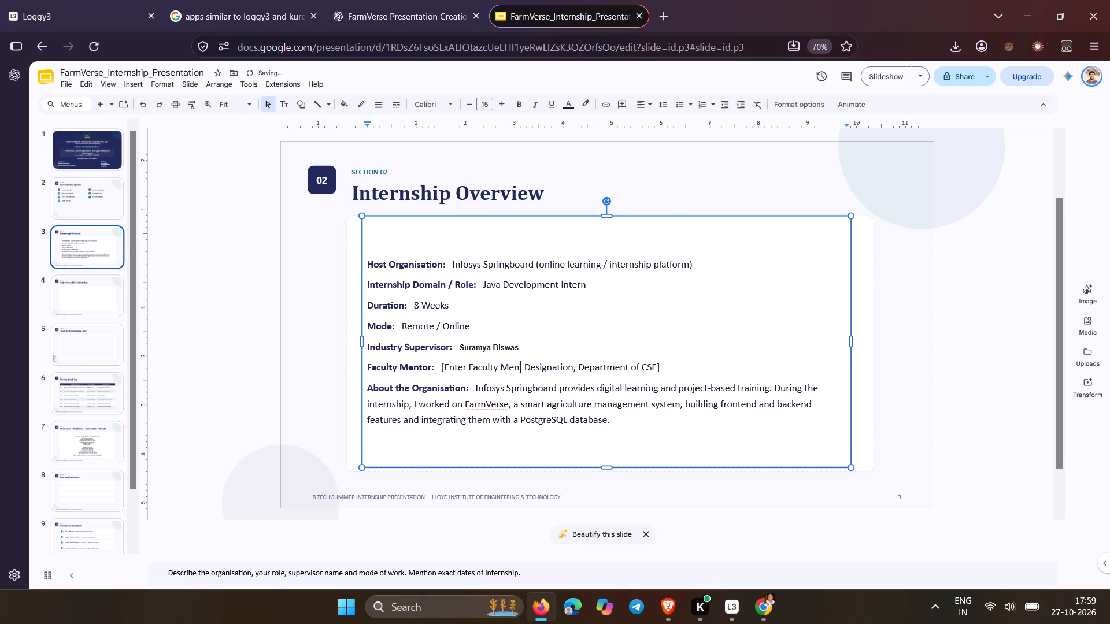
key(BackSpace)
key(BackSpace)
key(BackSpace)
key(BackSpace)
key(BackSpace)
key(BackSpace)
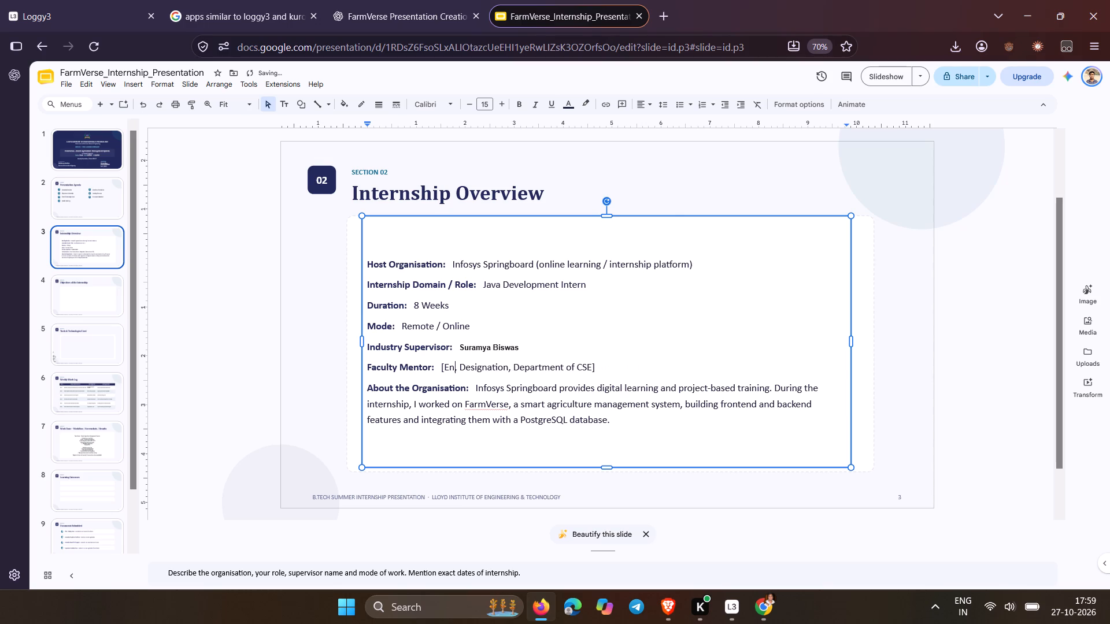
key(BackSpace)
key(BackSpace)
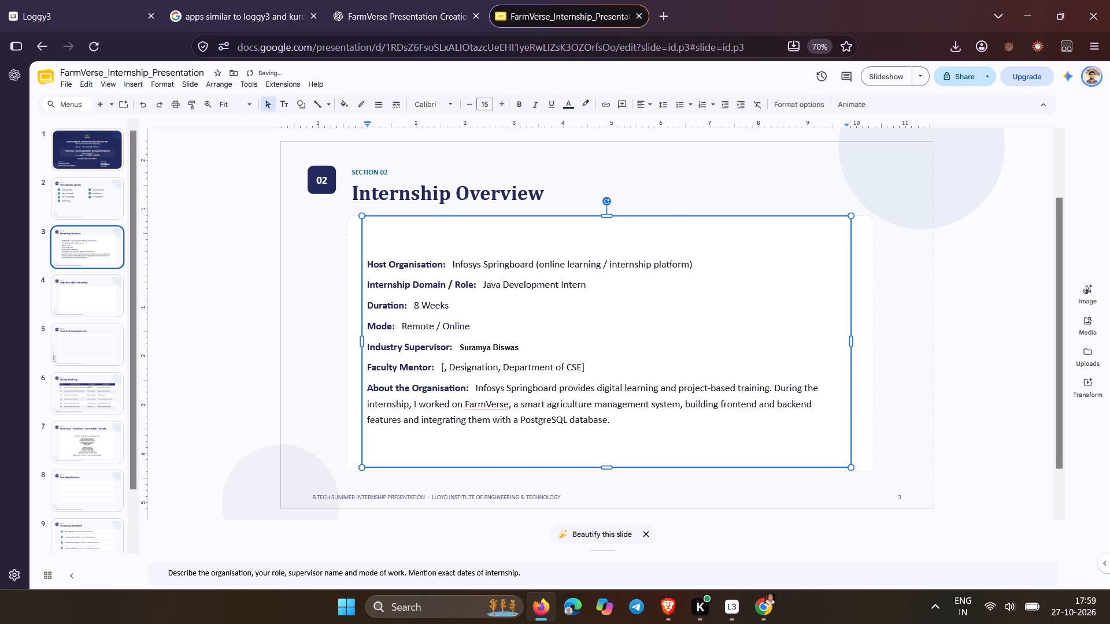
key(BackSpace)
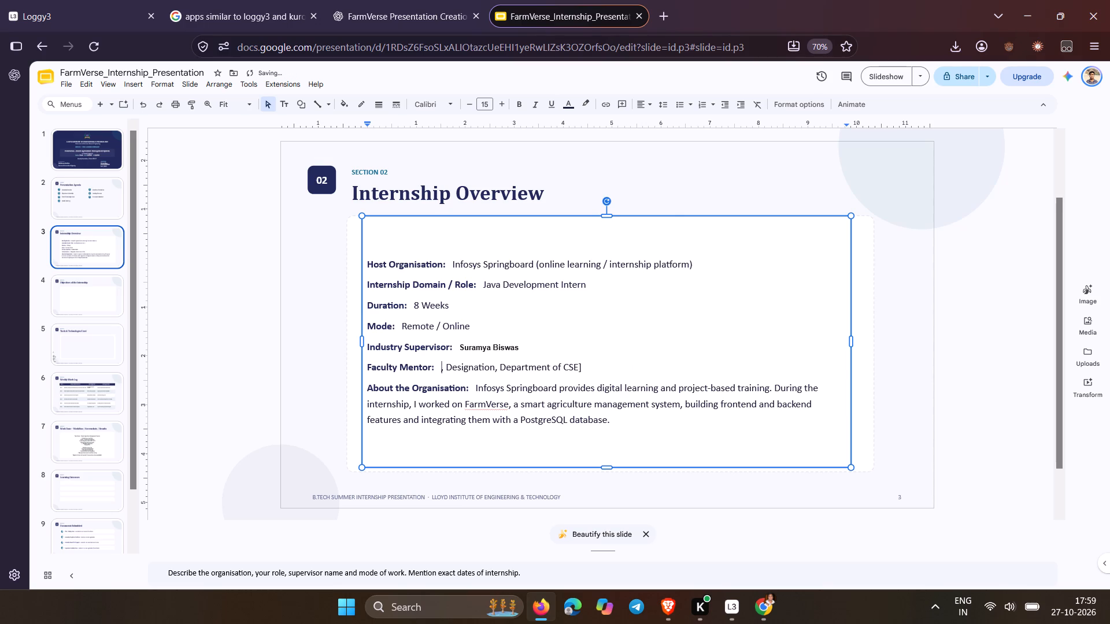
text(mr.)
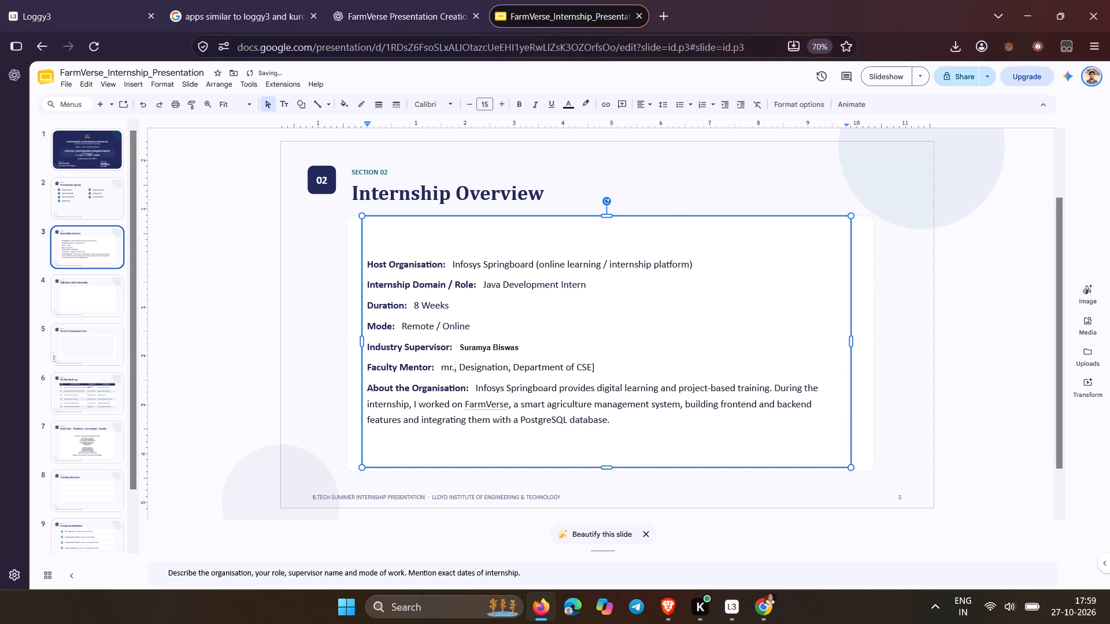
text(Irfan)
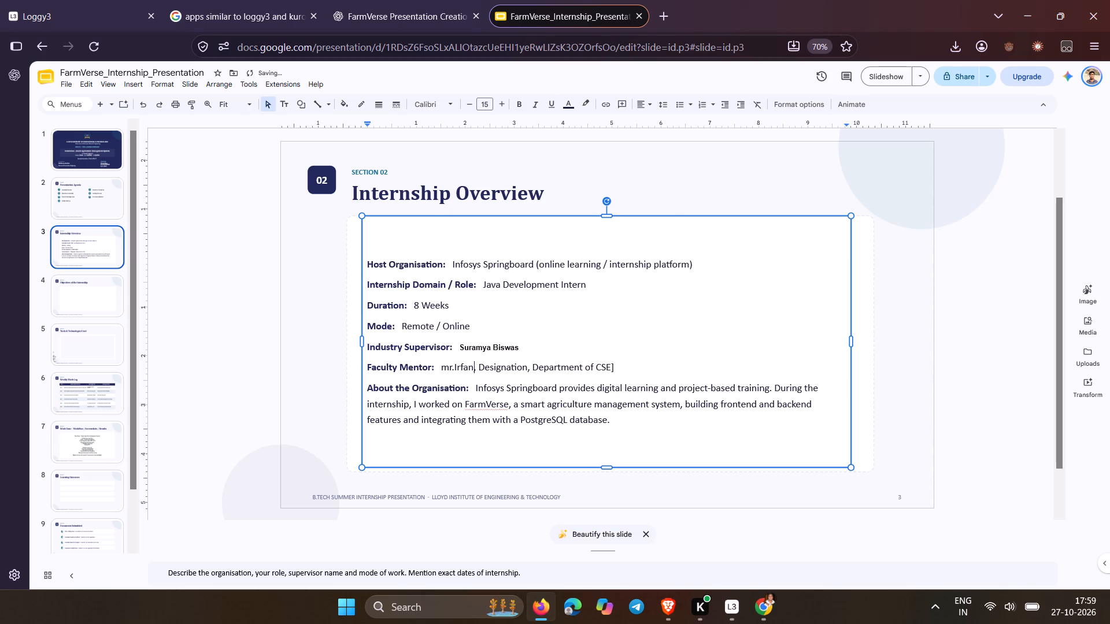
Delete the lowercase "m" from the title in front of the faculty mentor's name.
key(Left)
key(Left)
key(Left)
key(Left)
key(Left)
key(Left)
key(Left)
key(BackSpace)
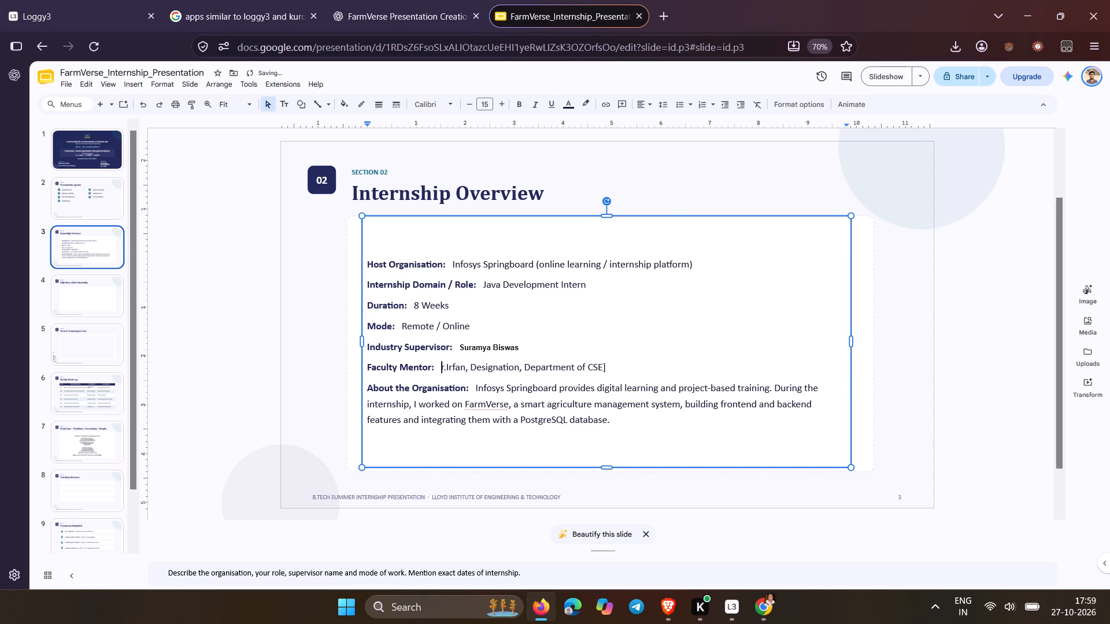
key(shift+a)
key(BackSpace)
Capitalise the title before the faculty mentor's name so it reads "Mr.".
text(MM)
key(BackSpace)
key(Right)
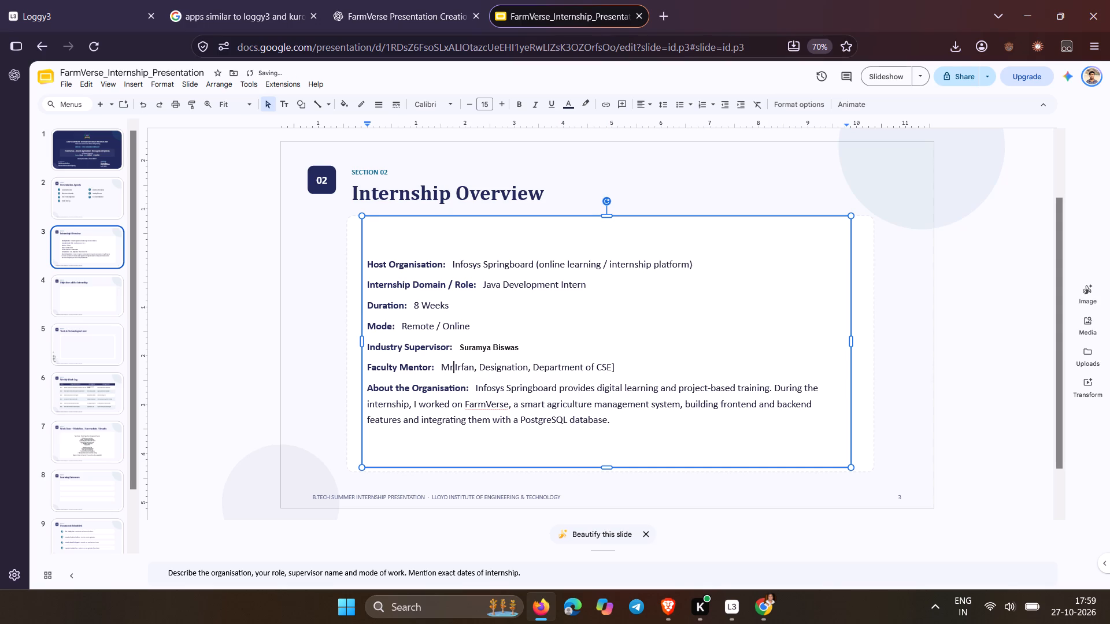
Insert the faculty mentor's first name directly after "Mr.", keeping a single space before the existing name.
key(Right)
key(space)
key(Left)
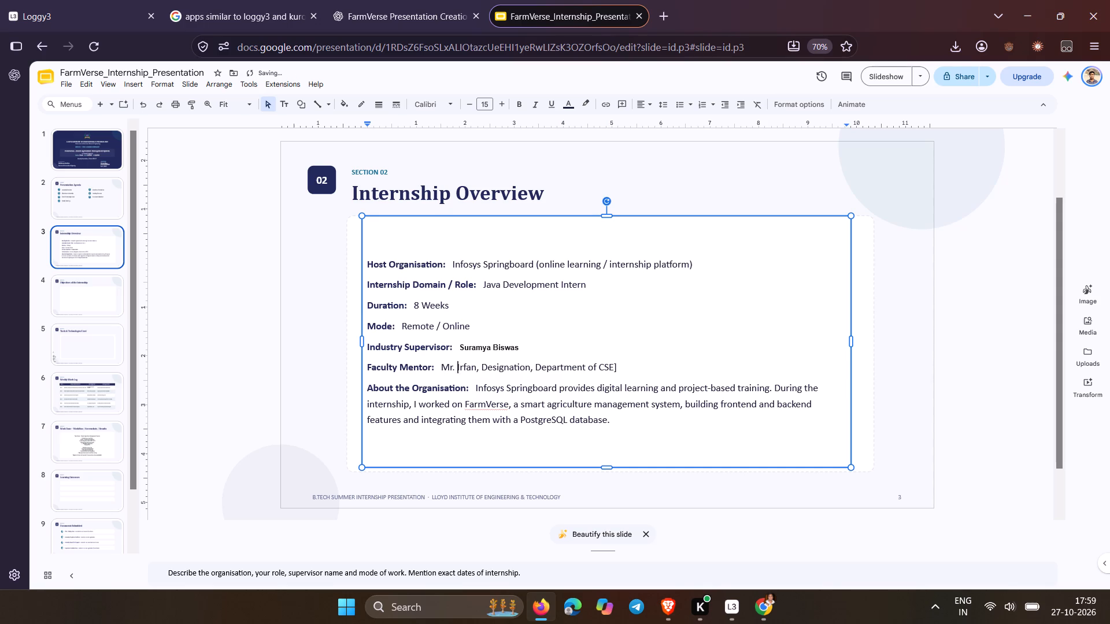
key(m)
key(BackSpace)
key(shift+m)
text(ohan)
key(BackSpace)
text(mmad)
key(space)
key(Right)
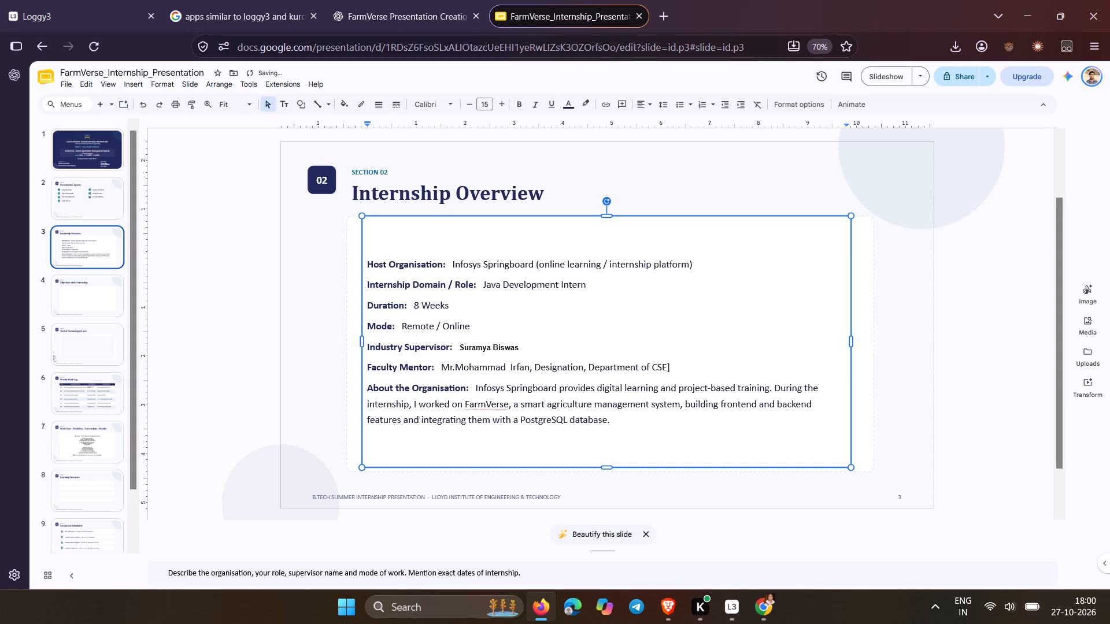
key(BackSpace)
Add the faculty mentor's surname after the existing name, before the comma in the Faculty Mentor entry.
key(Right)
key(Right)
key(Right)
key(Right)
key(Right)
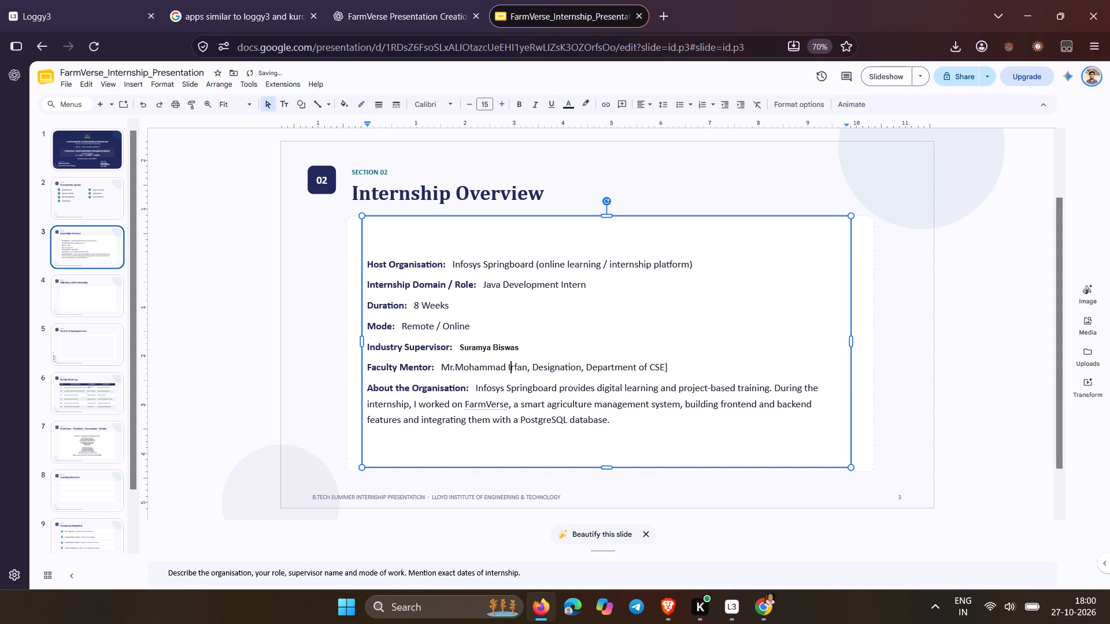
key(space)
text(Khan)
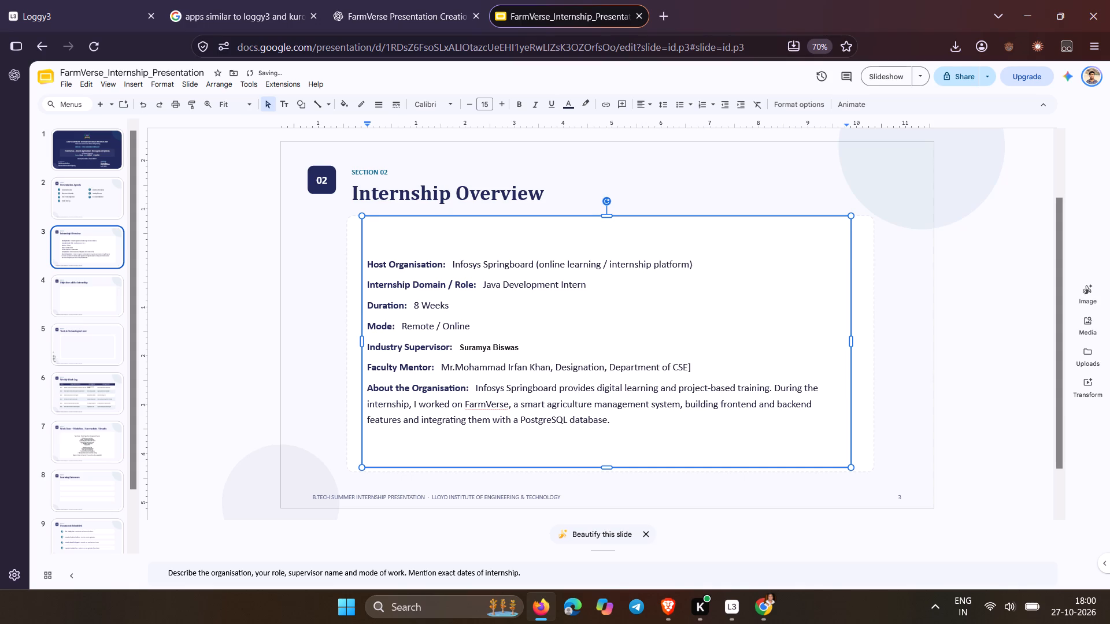
Replace the "Designation" placeholder in the Faculty Mentor entry with "Assistant Professor".
double_click(578, 370)
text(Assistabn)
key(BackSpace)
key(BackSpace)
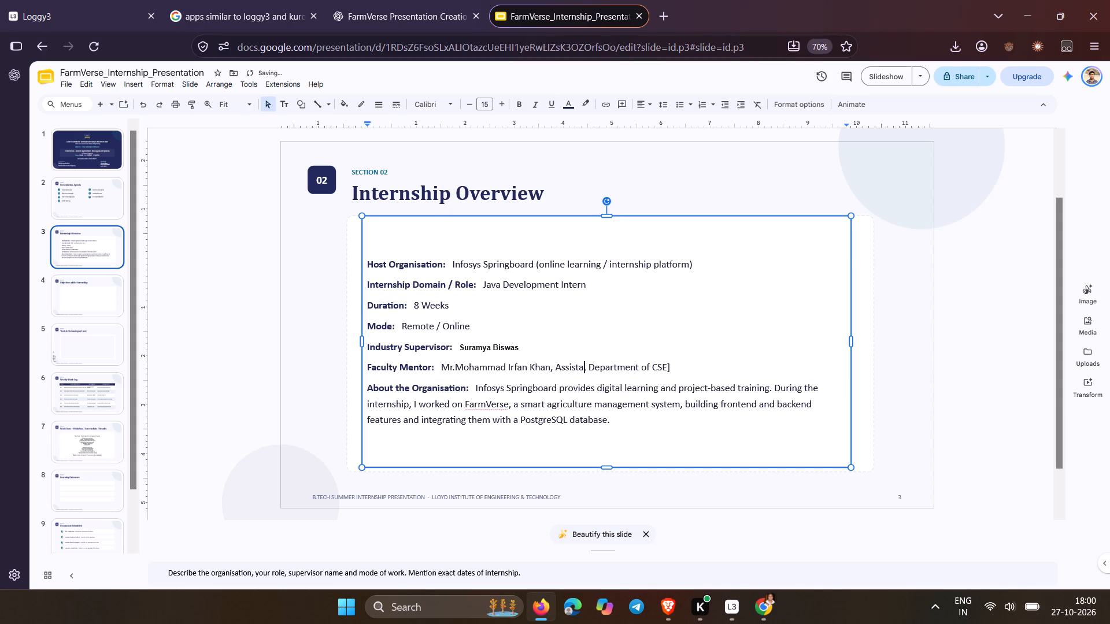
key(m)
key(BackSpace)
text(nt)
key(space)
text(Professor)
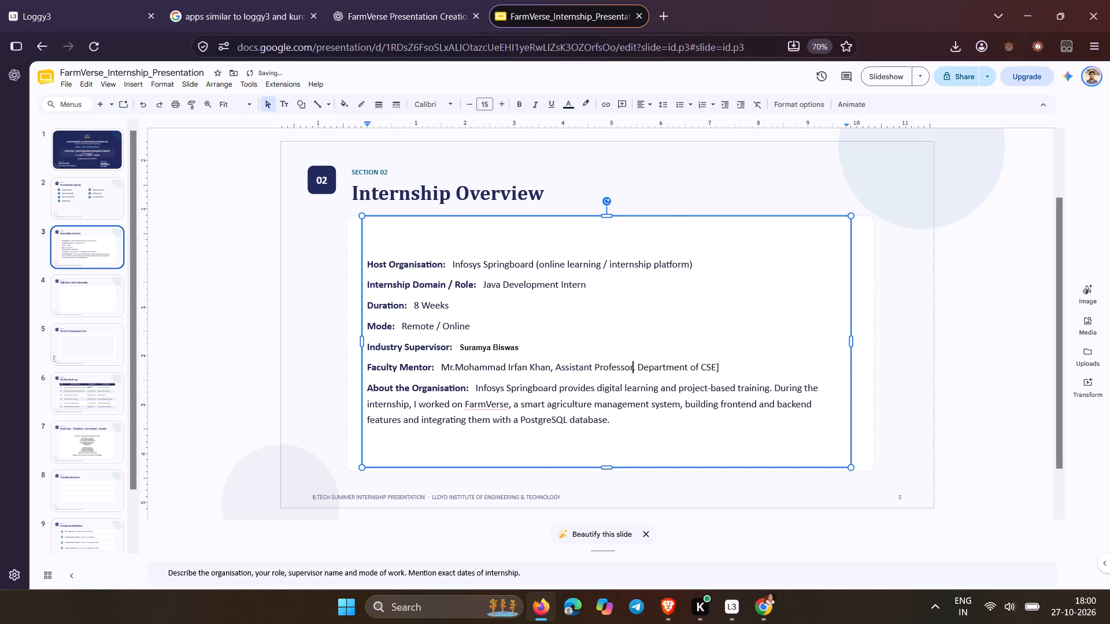
Delete the closing bracket after "Department of CSE" in the Faculty Mentor entry and leave the text box.
click(747, 362)
key(BackSpace)
key(Right)
click(884, 451)
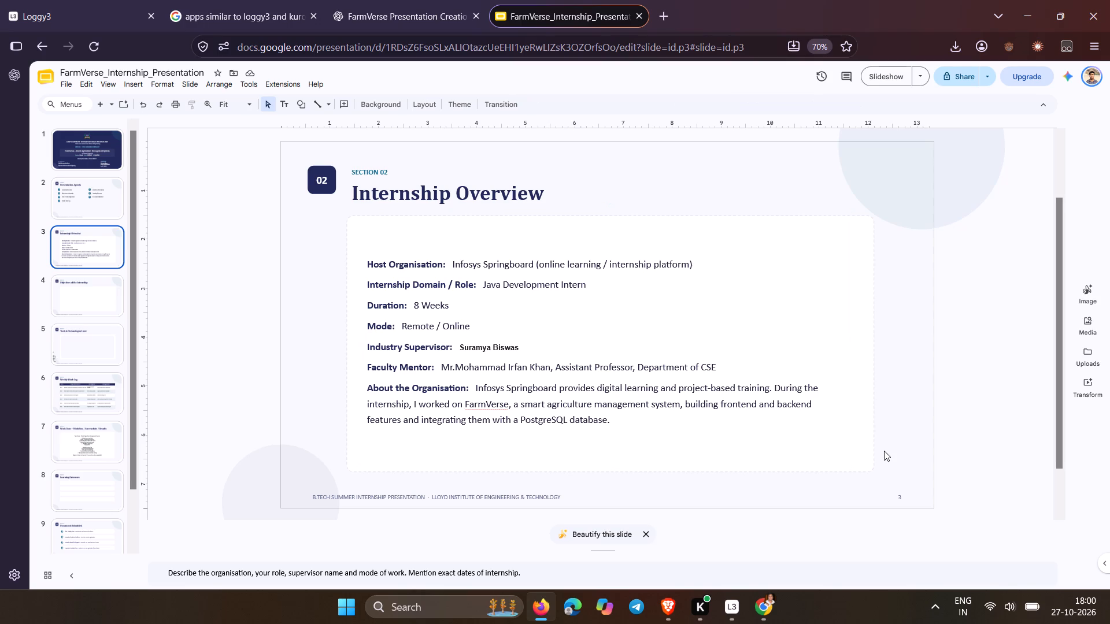
Go to the Objectives of the Internship slide.
key(Right)
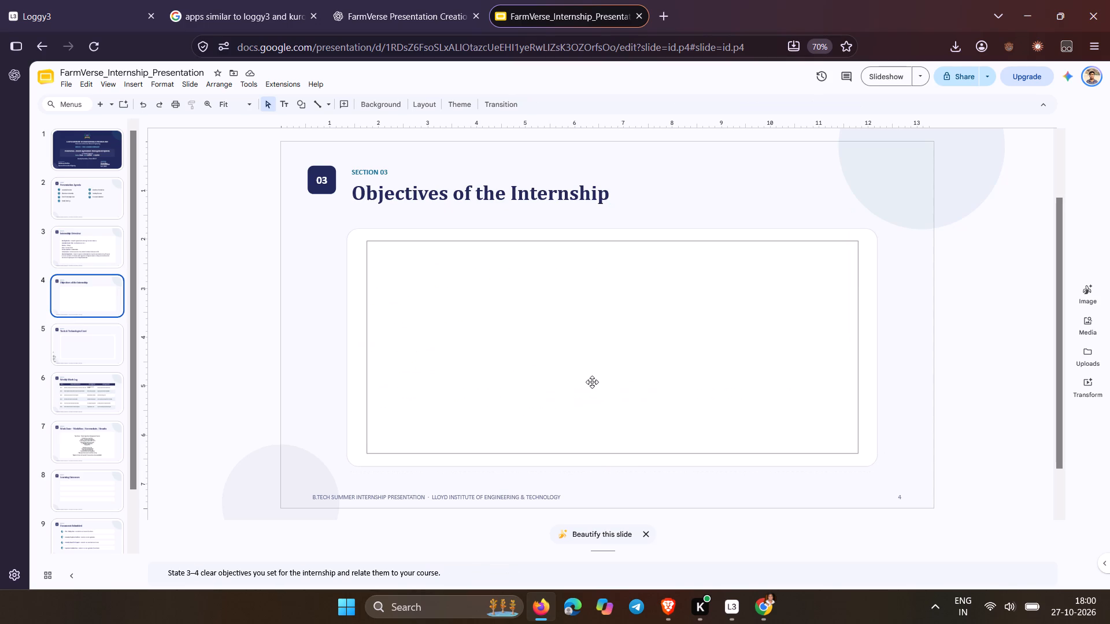
Go to the Tools & Technologies Used slide.
click(592, 382)
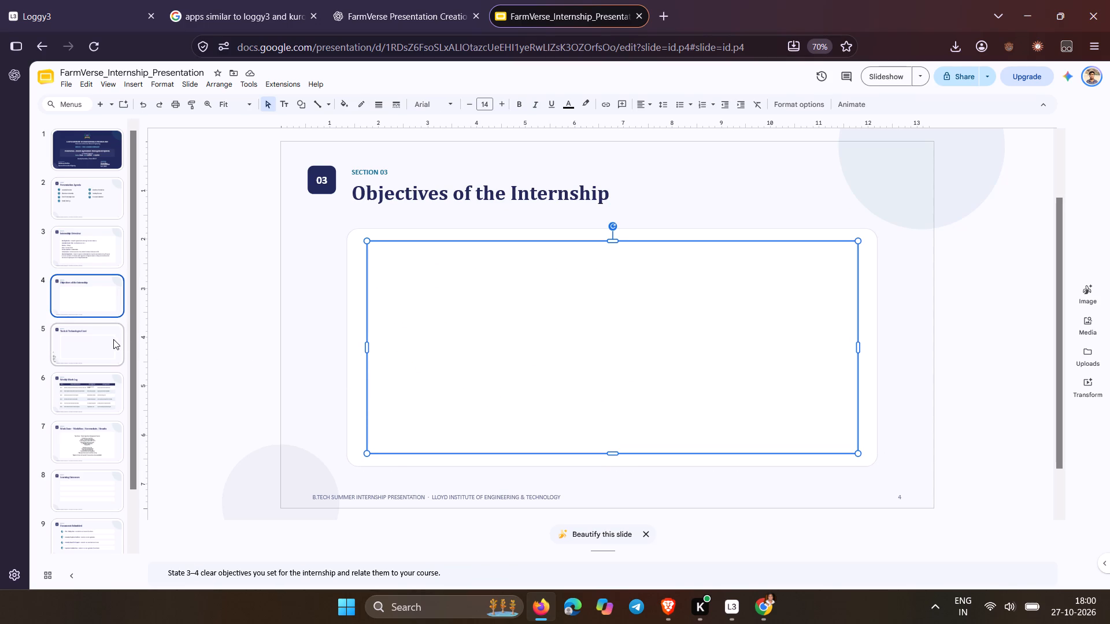
click(109, 339)
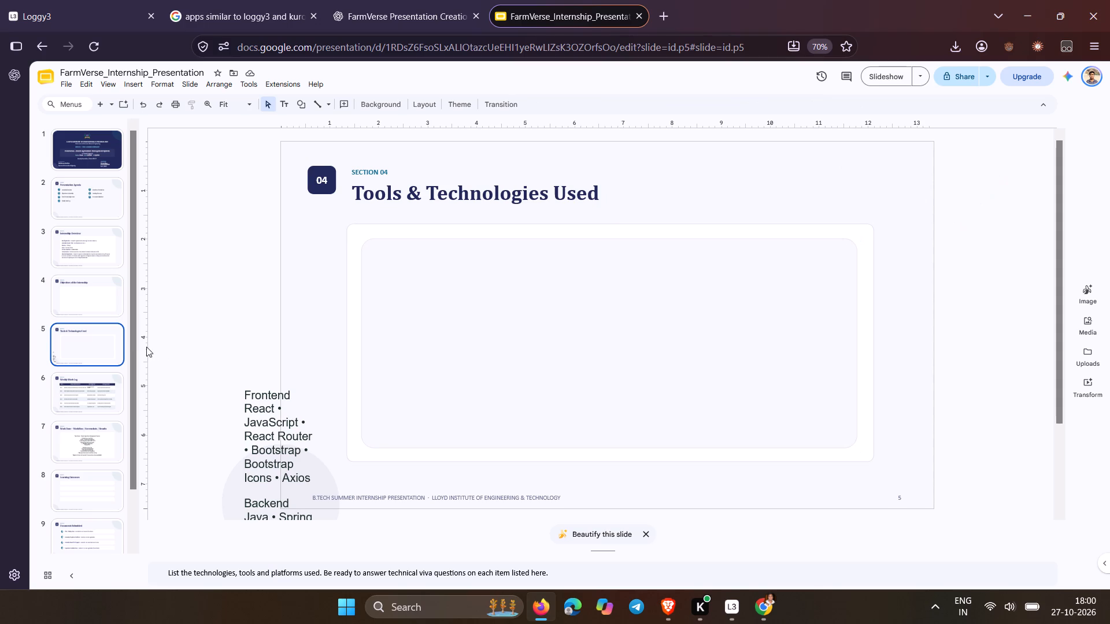
scroll(575, 439, down, 3)
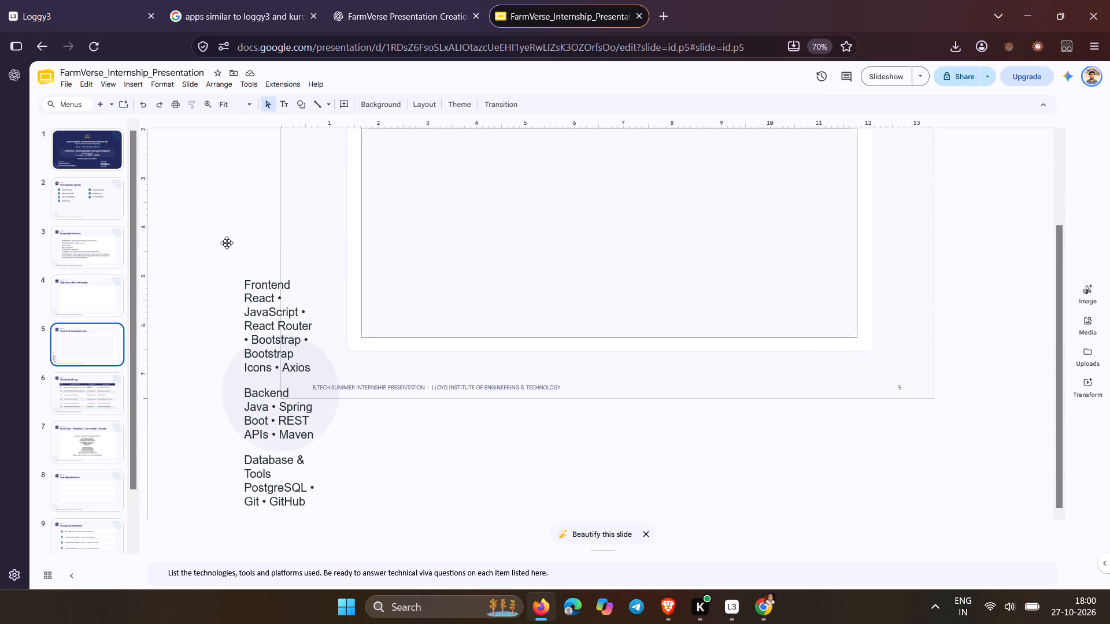
click(250, 298)
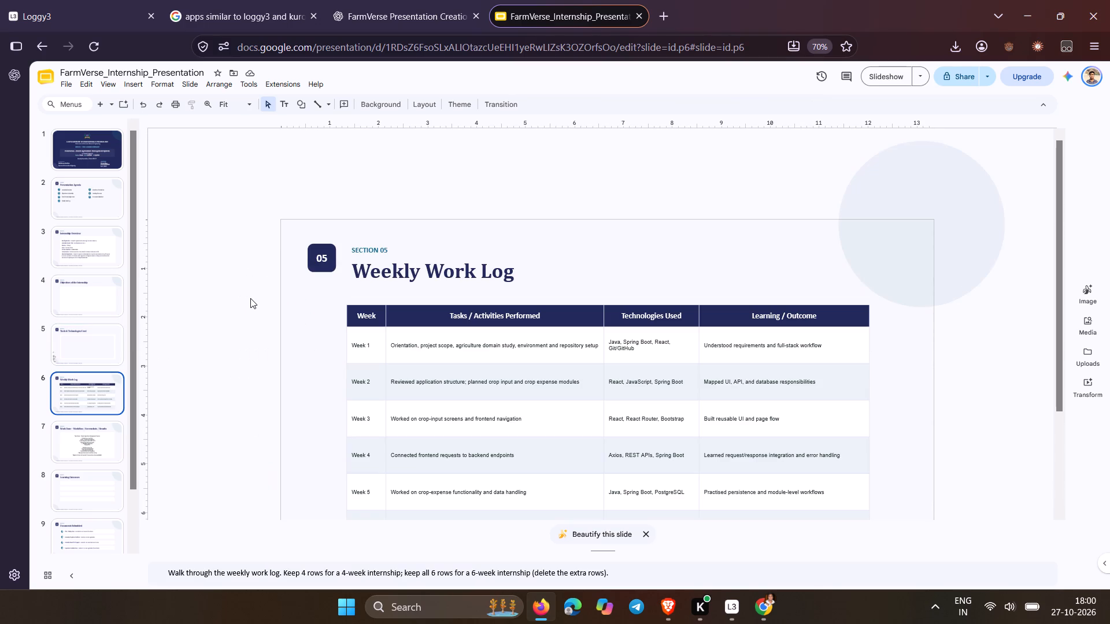
click(79, 347)
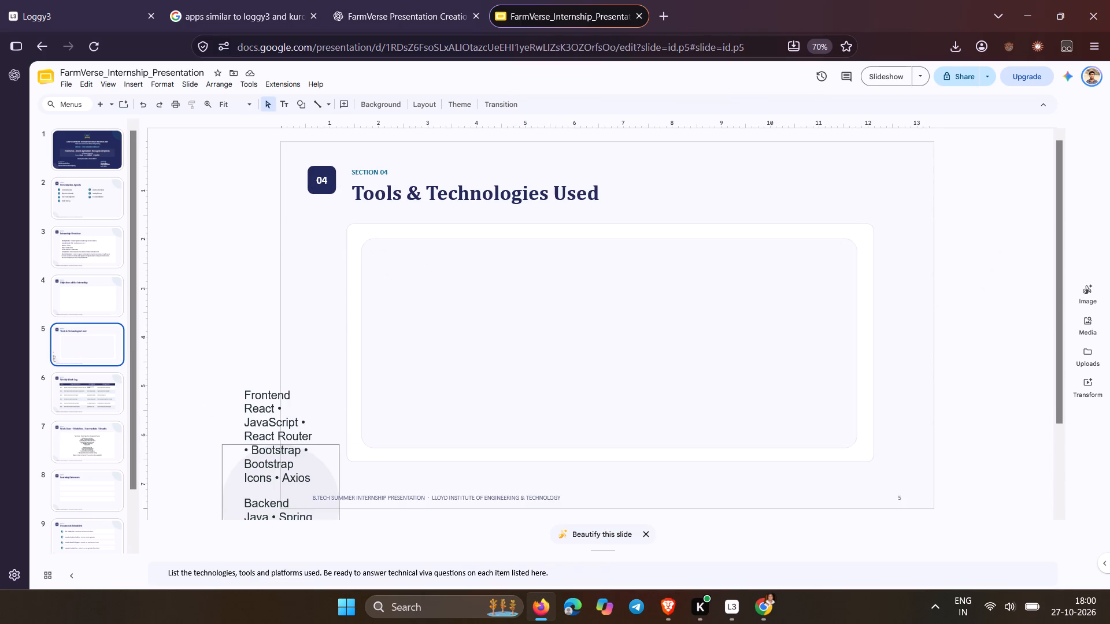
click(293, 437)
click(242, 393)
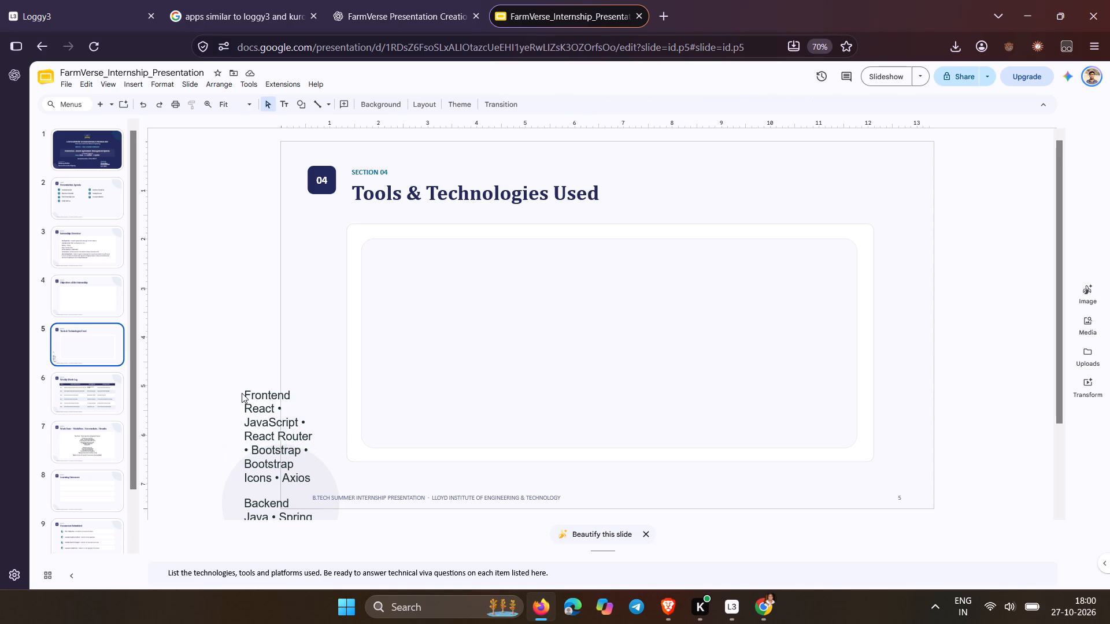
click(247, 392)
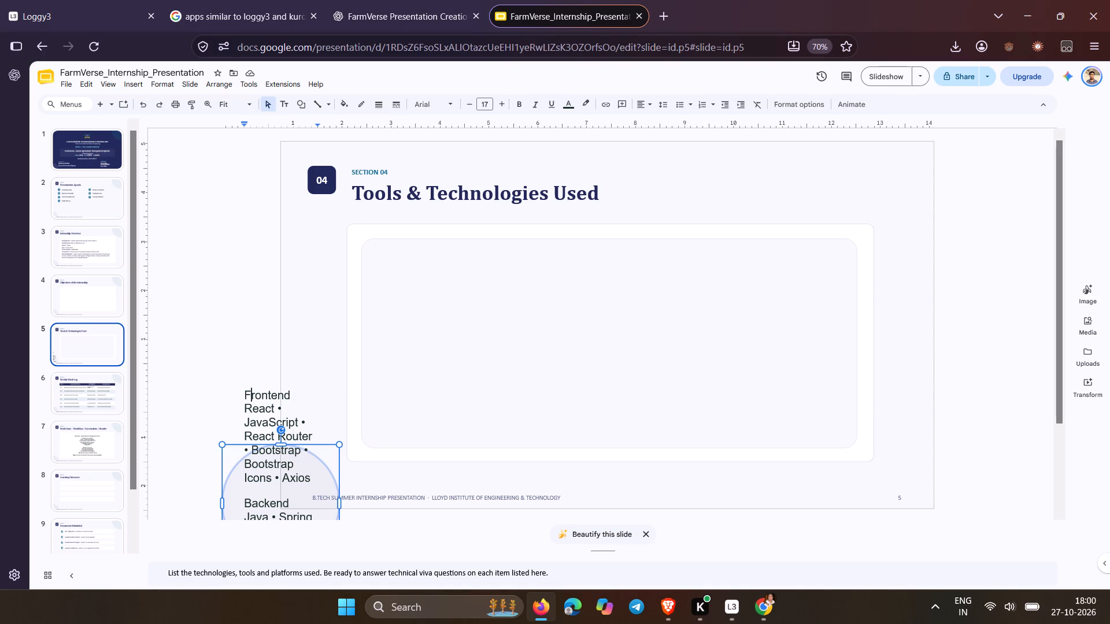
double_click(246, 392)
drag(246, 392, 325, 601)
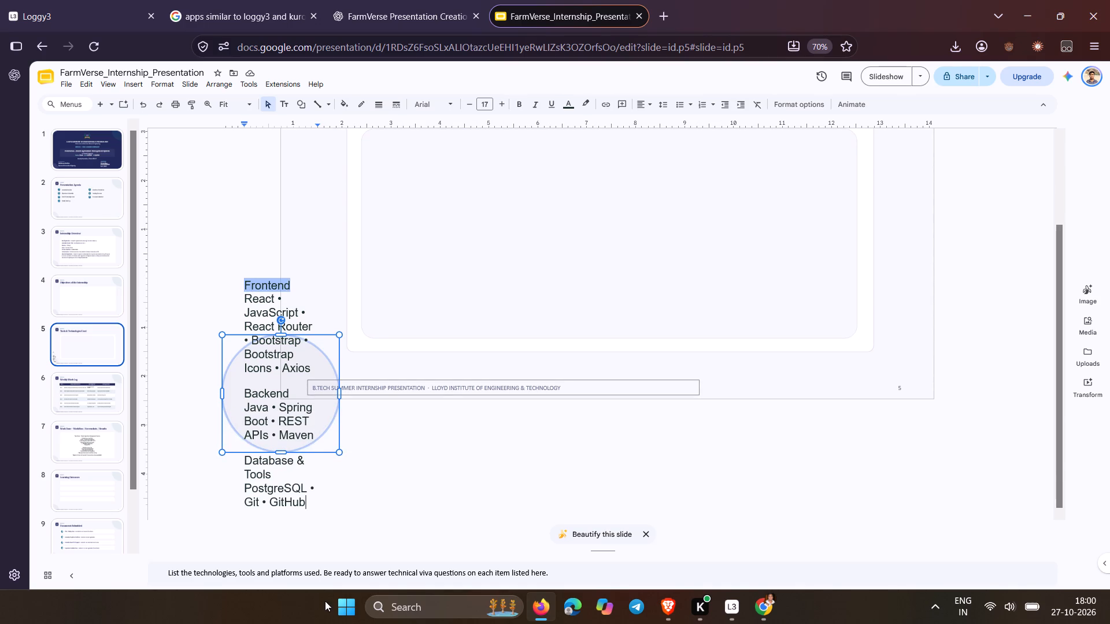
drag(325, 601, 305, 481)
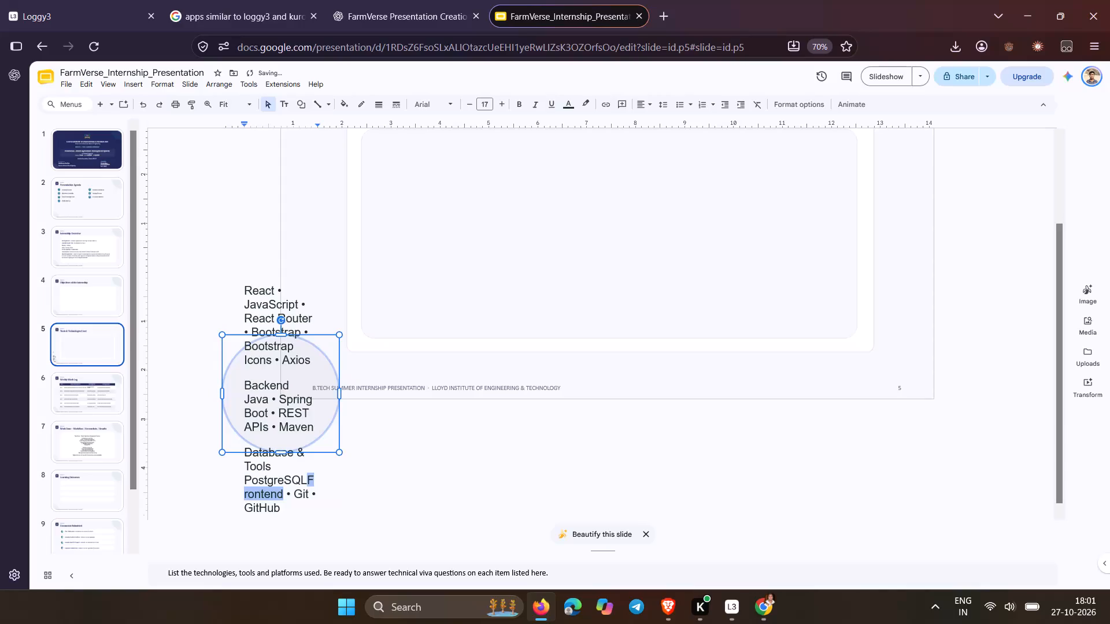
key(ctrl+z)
Copy all the Frontend, Backend and Database & Tools text from the decorative circle into the slide's empty content box.
click(260, 283)
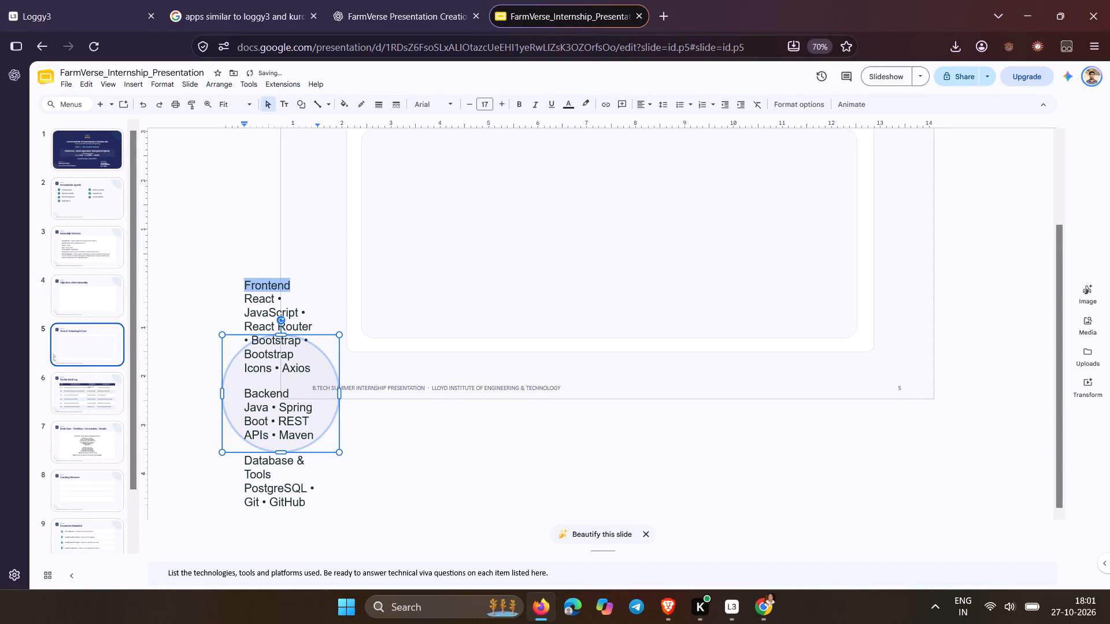
click(246, 284)
key(ctrl+a)
key(ctrl+c)
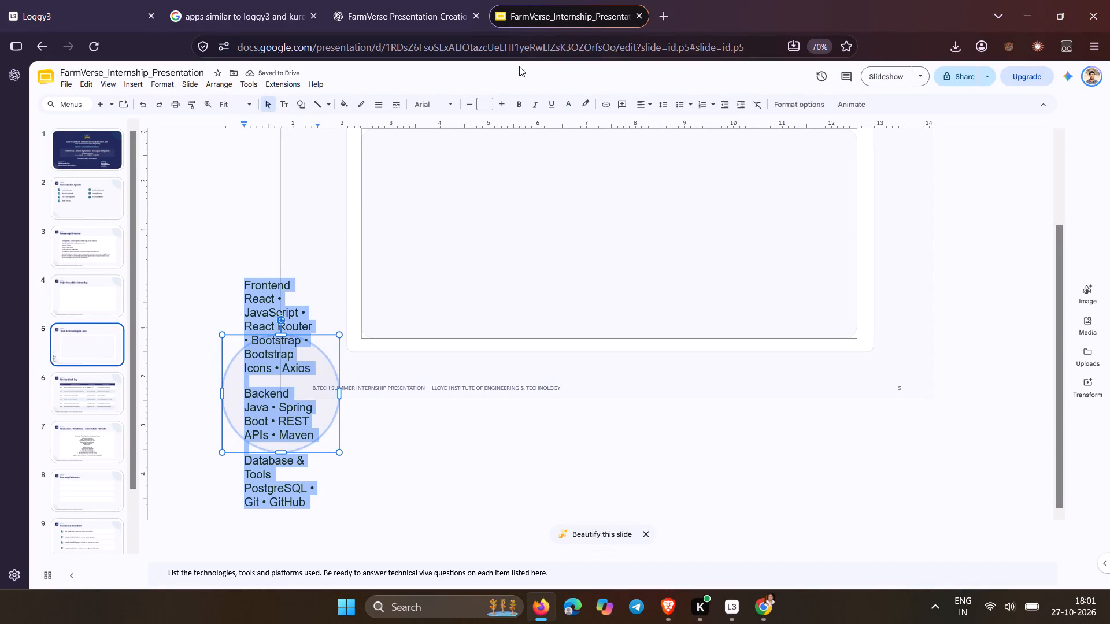
scroll(489, 249, up, 1)
click(489, 249)
click(489, 249)
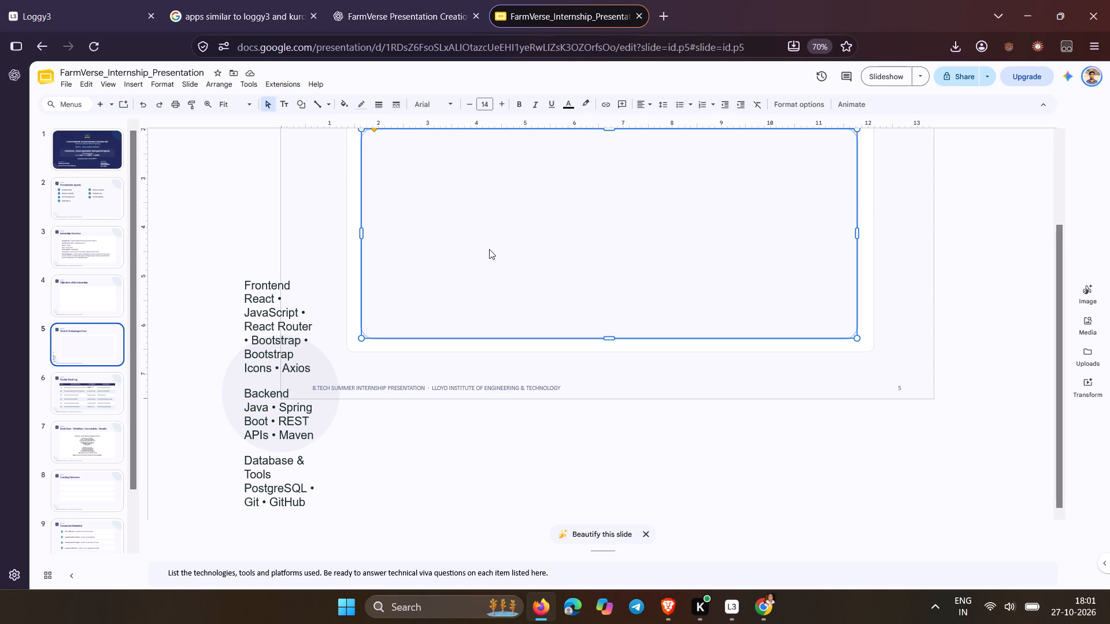
key(ctrl+v)
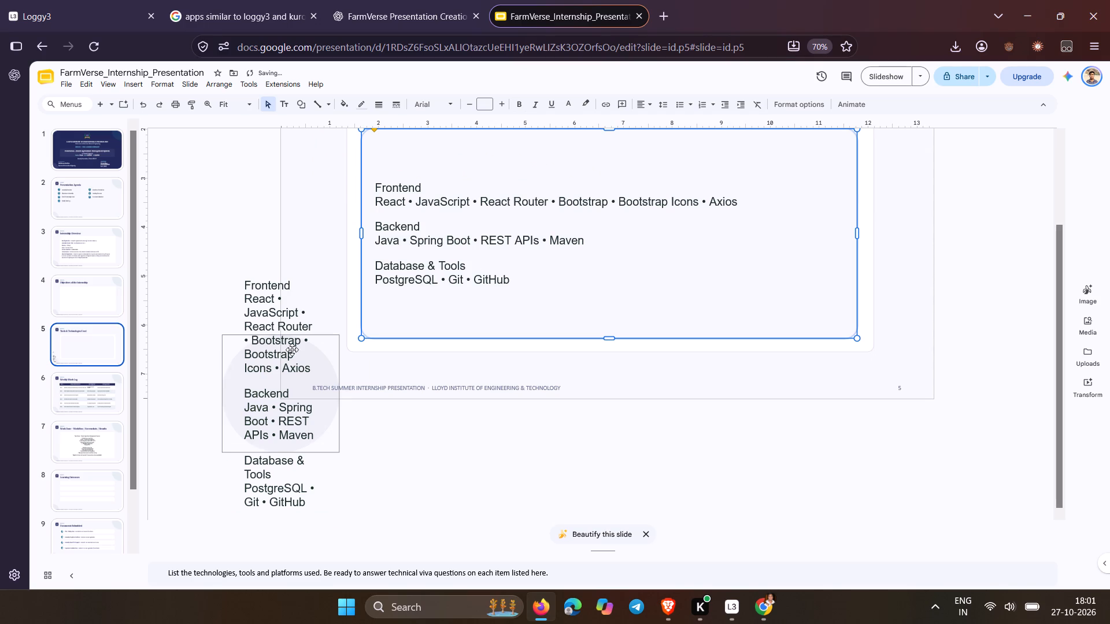
Delete all the duplicate technology text from the decorative circle, leaving the circle empty.
click(276, 354)
key(BackSpace)
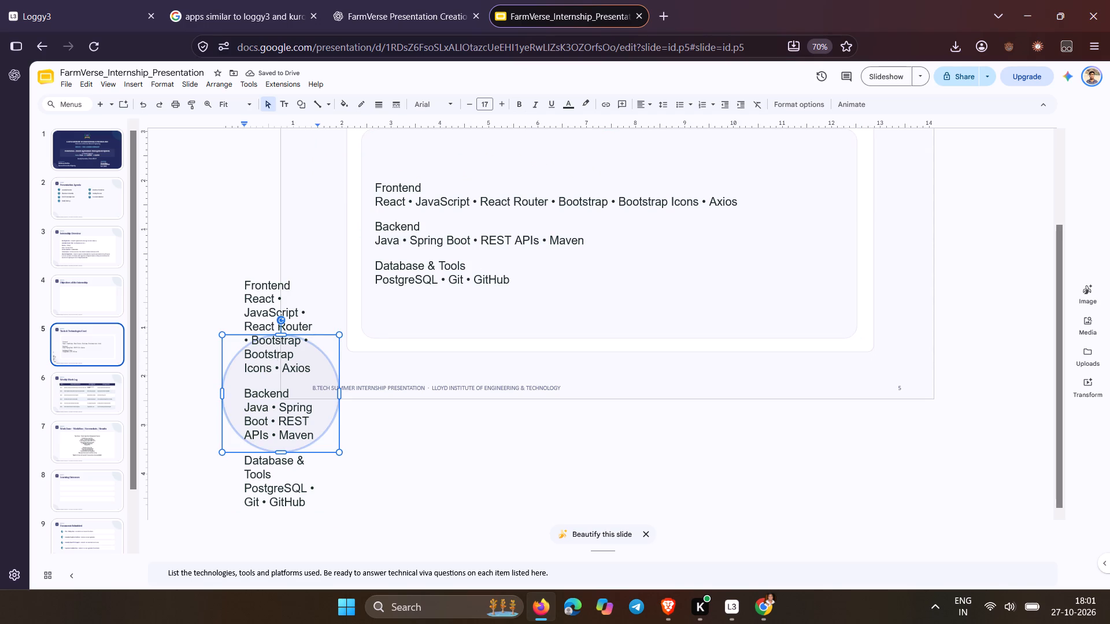
click(254, 285)
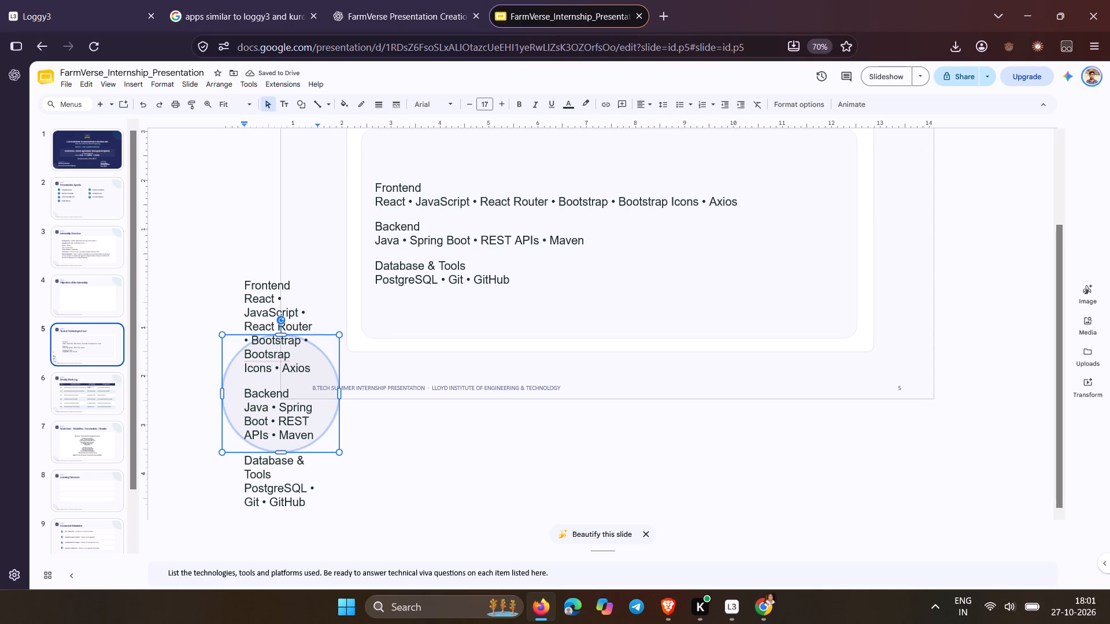
click(243, 283)
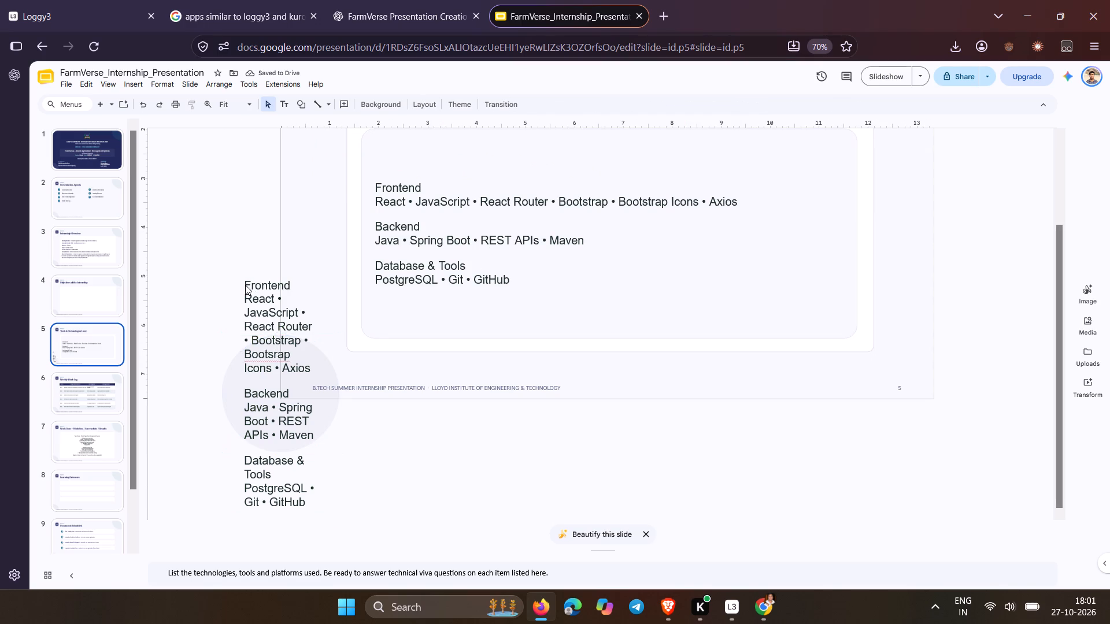
click(251, 283)
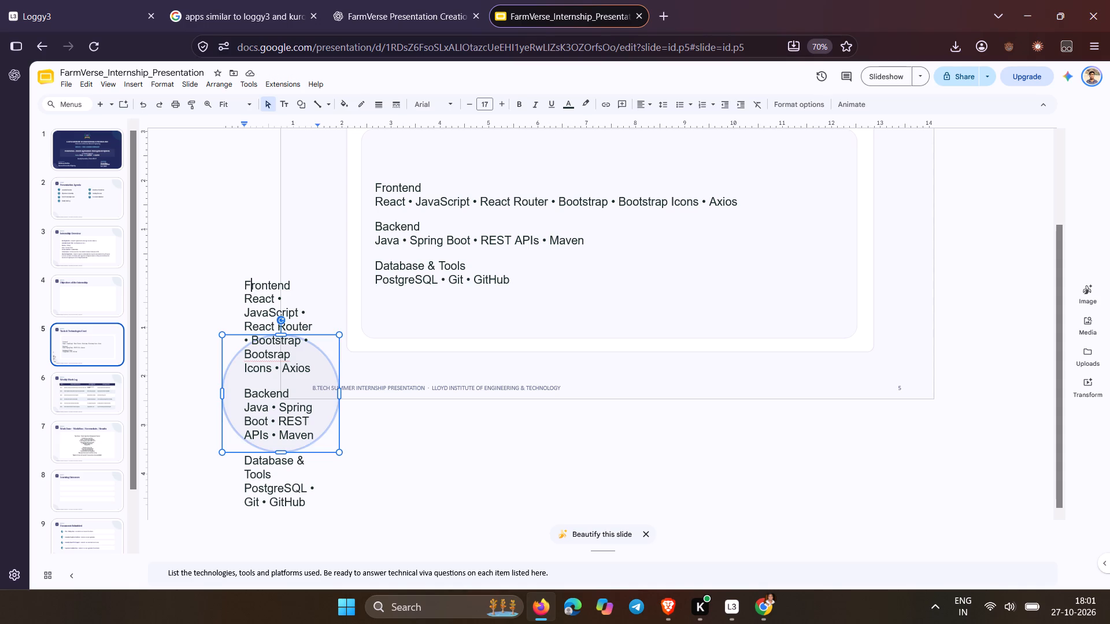
drag(245, 285, 290, 572)
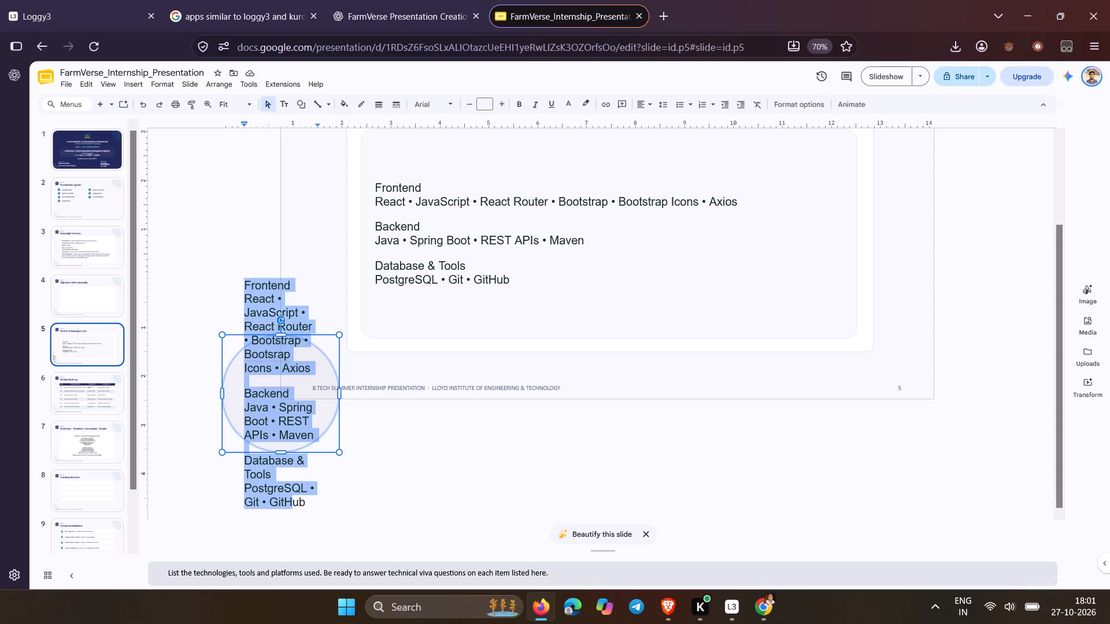
key(BackSpace)
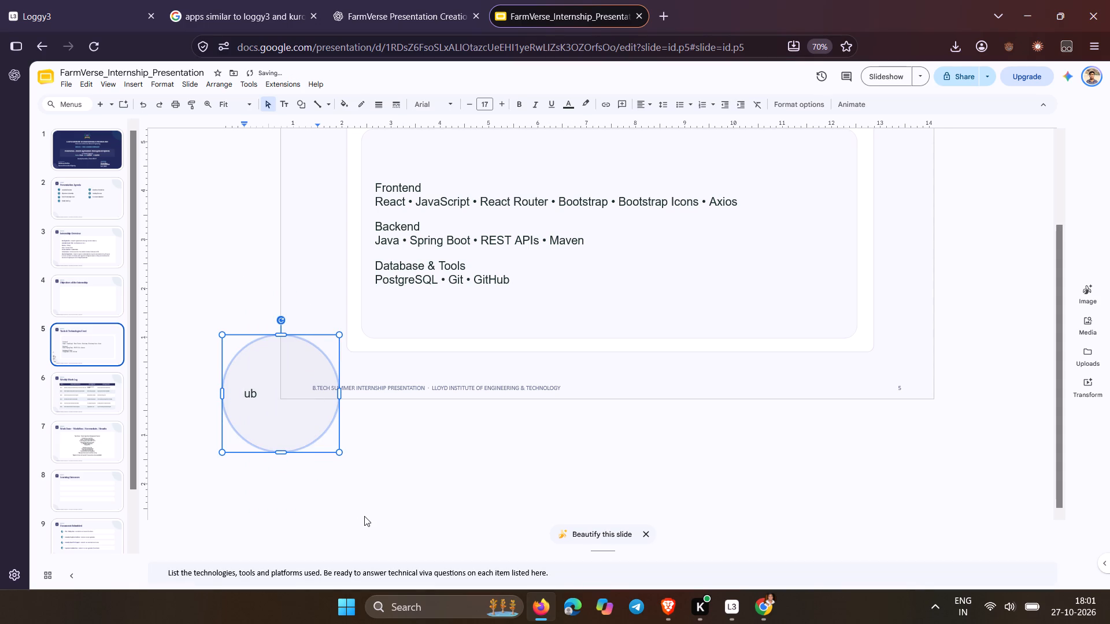
key(Right)
key(Right)
key(BackSpace)
key(BackSpace)
key(BackSpace)
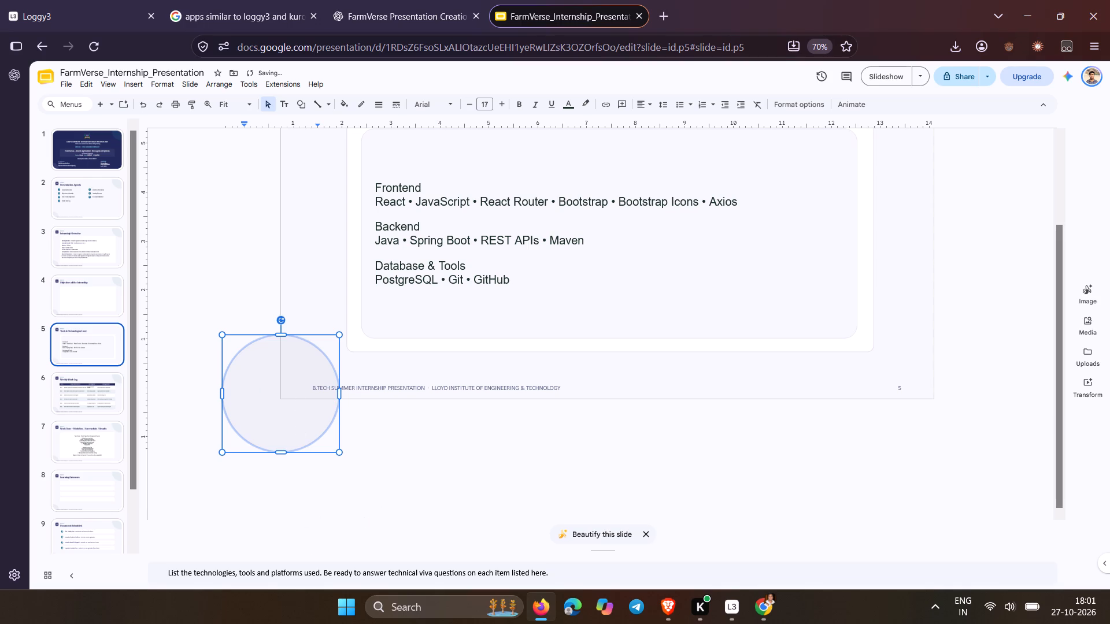
Move the emptied decorative circle from the slide's lower-left corner onto the middle of the technologies content box.
double_click(281, 414)
drag(320, 355, 344, 339)
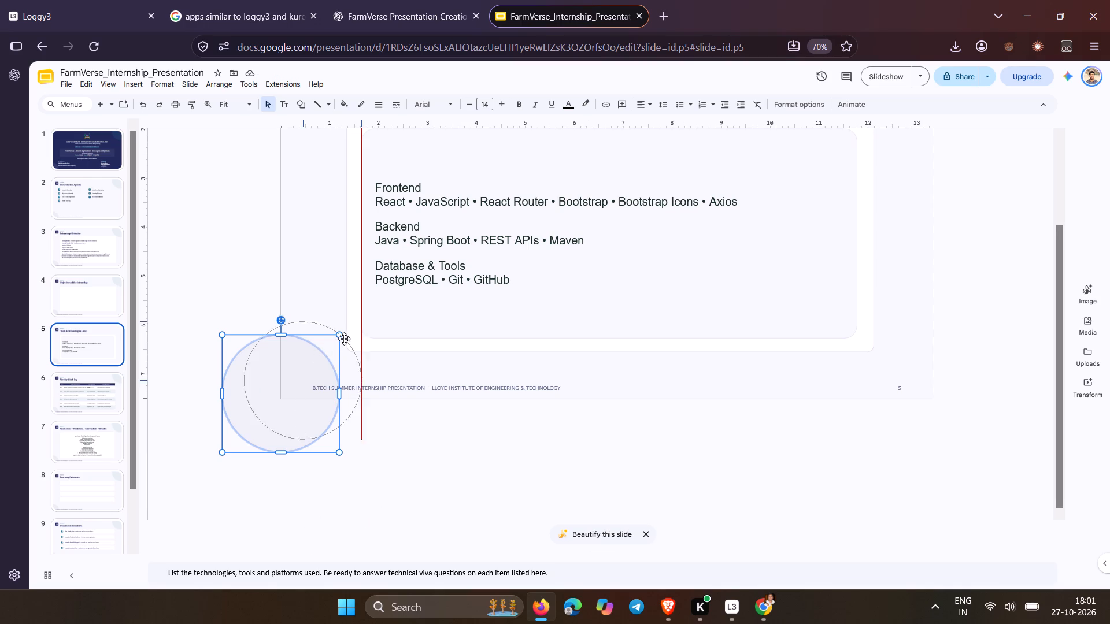
drag(344, 339, 635, 165)
scroll(790, 261, up, 2)
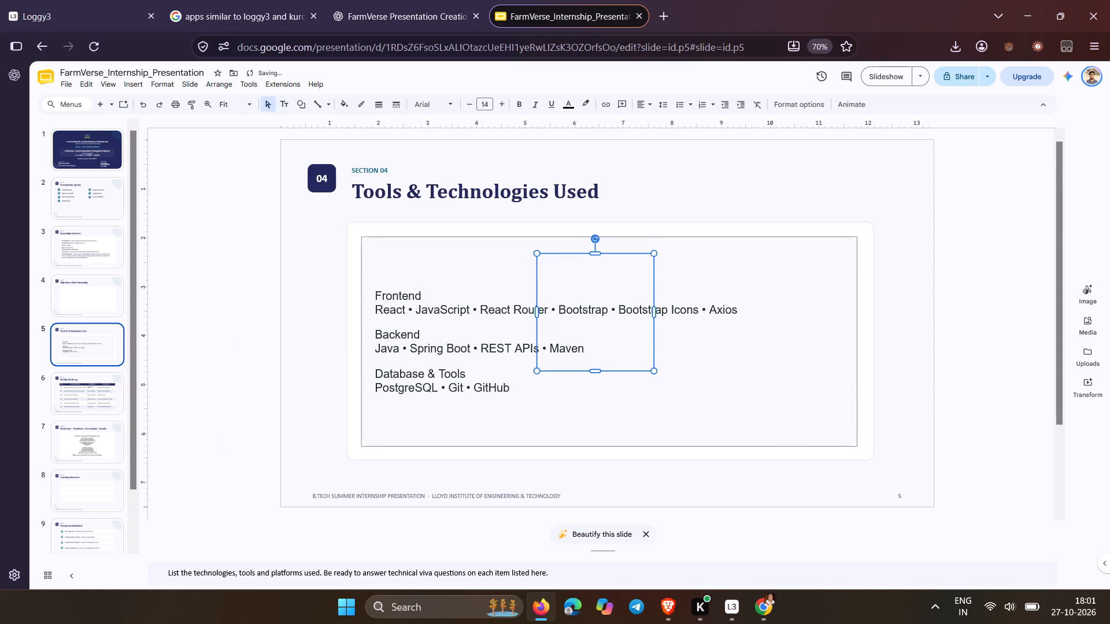
Enlarge the decorative circle across the lower-right part of the technologies content box.
drag(654, 371, 808, 454)
drag(694, 385, 660, 385)
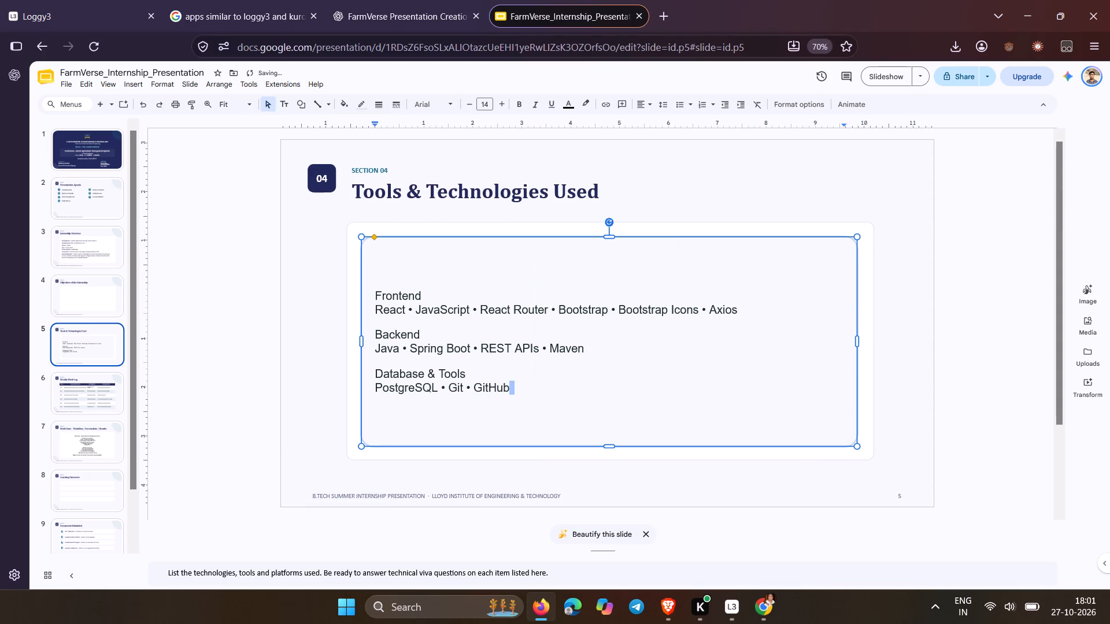
click(1001, 410)
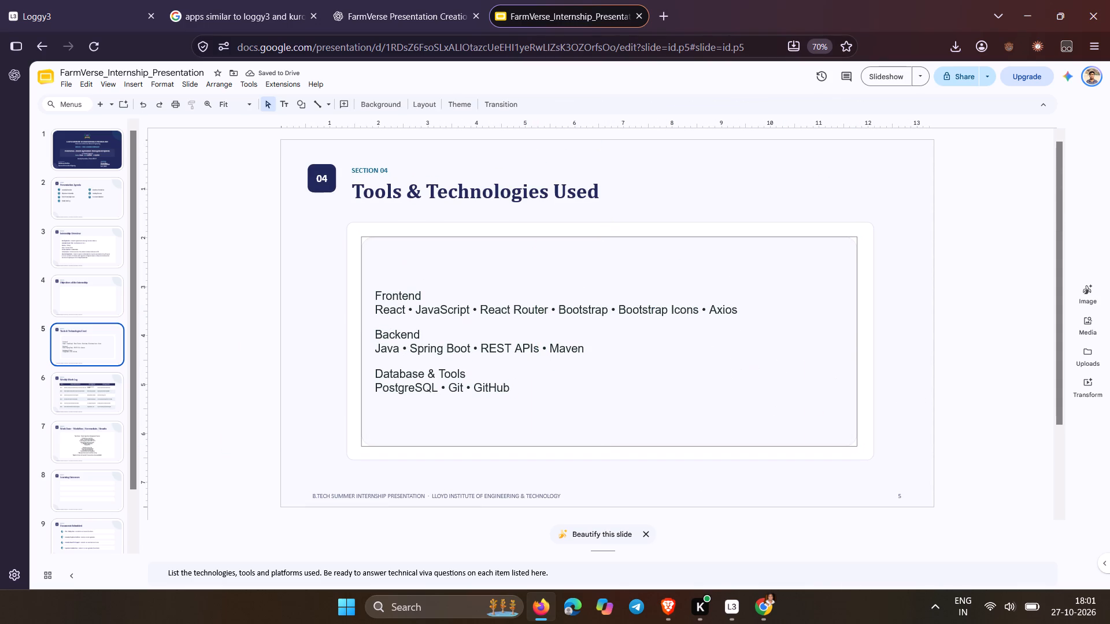
Insert an extra blank line above the Backend heading and above the Database & Tools heading in the content box.
click(682, 362)
click(757, 365)
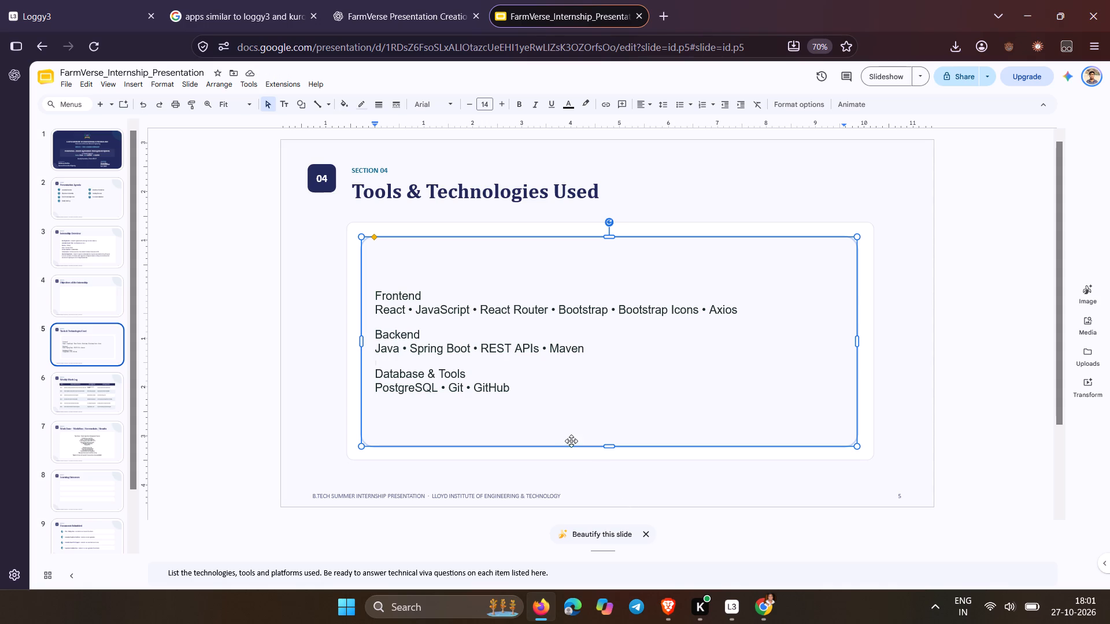
click(397, 280)
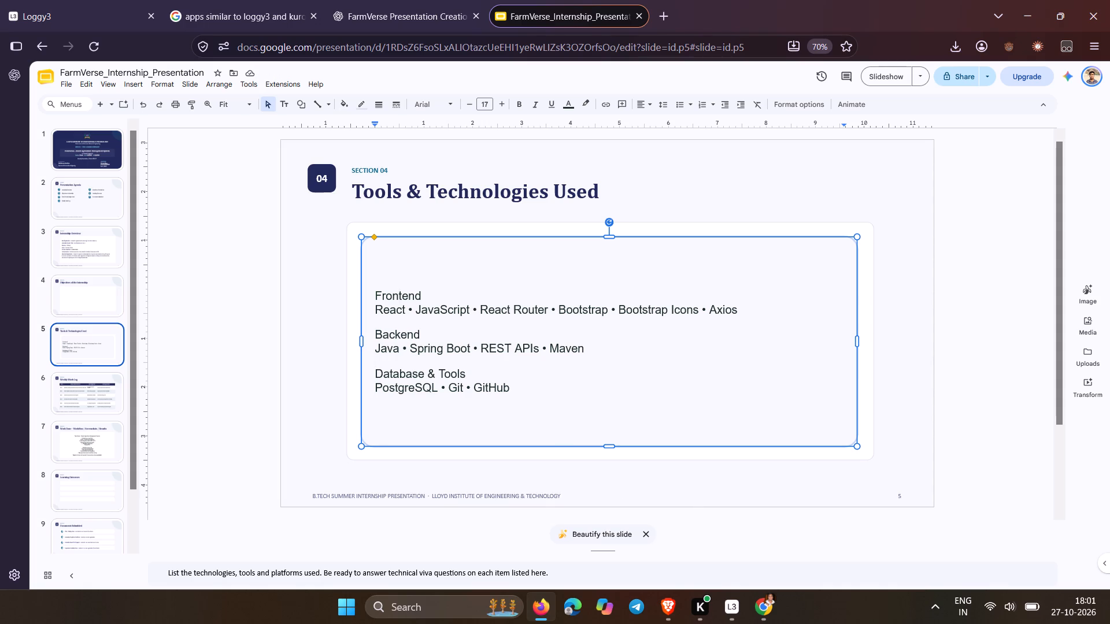
click(395, 276)
key(Left)
key(Left)
key(Left)
key(Left)
key(Left)
key(Down)
key(Down)
key(Down)
key(Return)
key(Down)
key(Down)
key(Down)
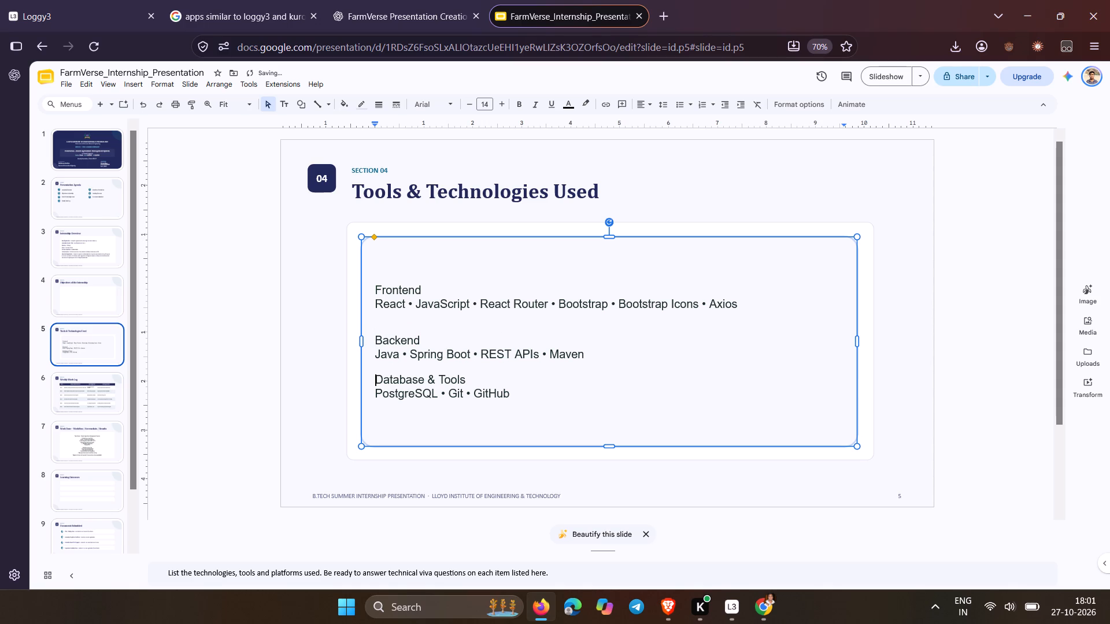
key(Return)
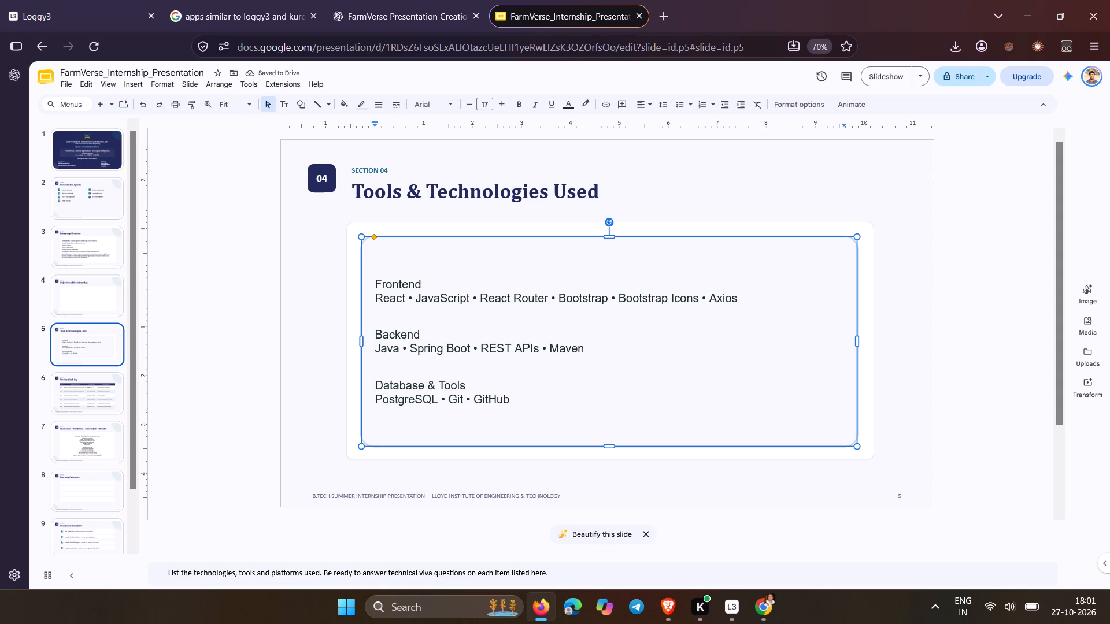
Bold and enlarge the Frontend, Backend and Database & Tools headings, with Frontend at size 19.
drag(373, 280, 420, 291)
double_click(498, 105)
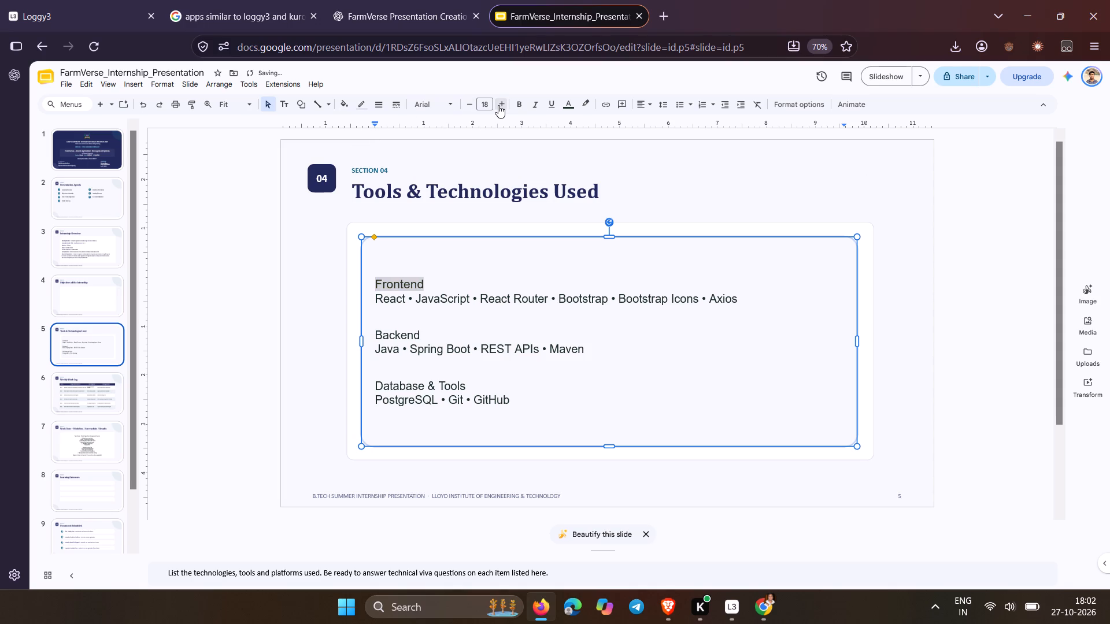
click(523, 106)
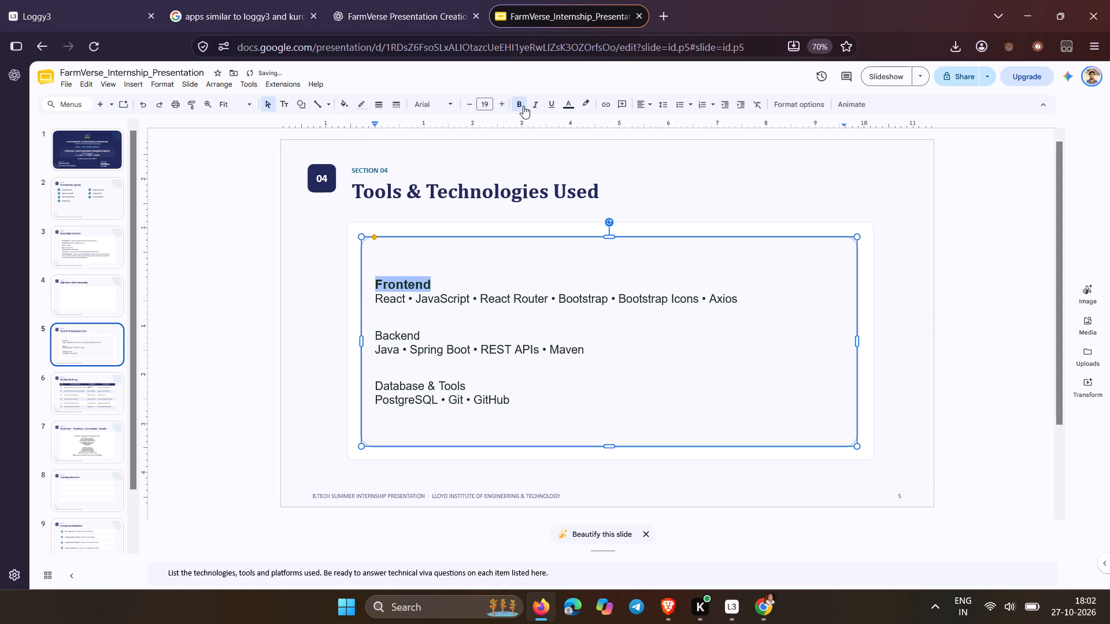
drag(377, 333, 434, 330)
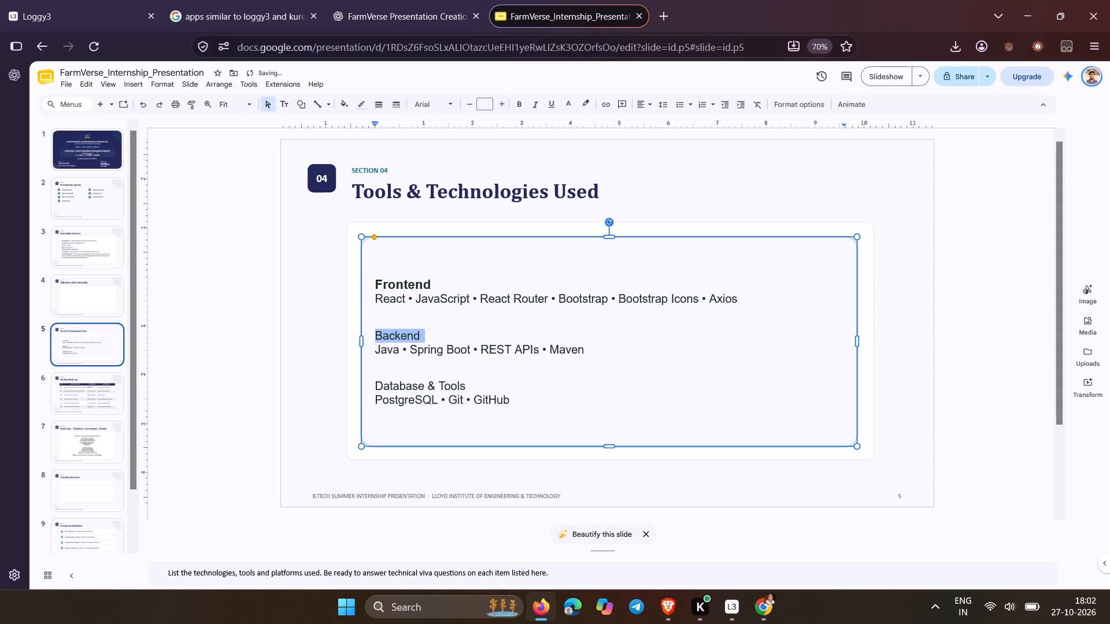
click(521, 103)
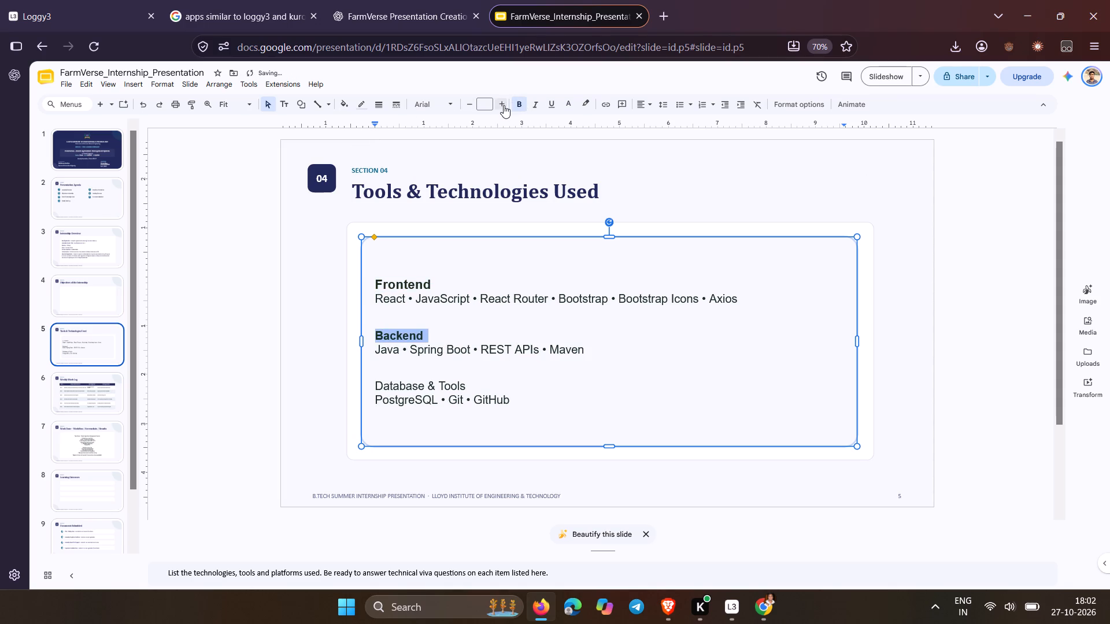
click(503, 106)
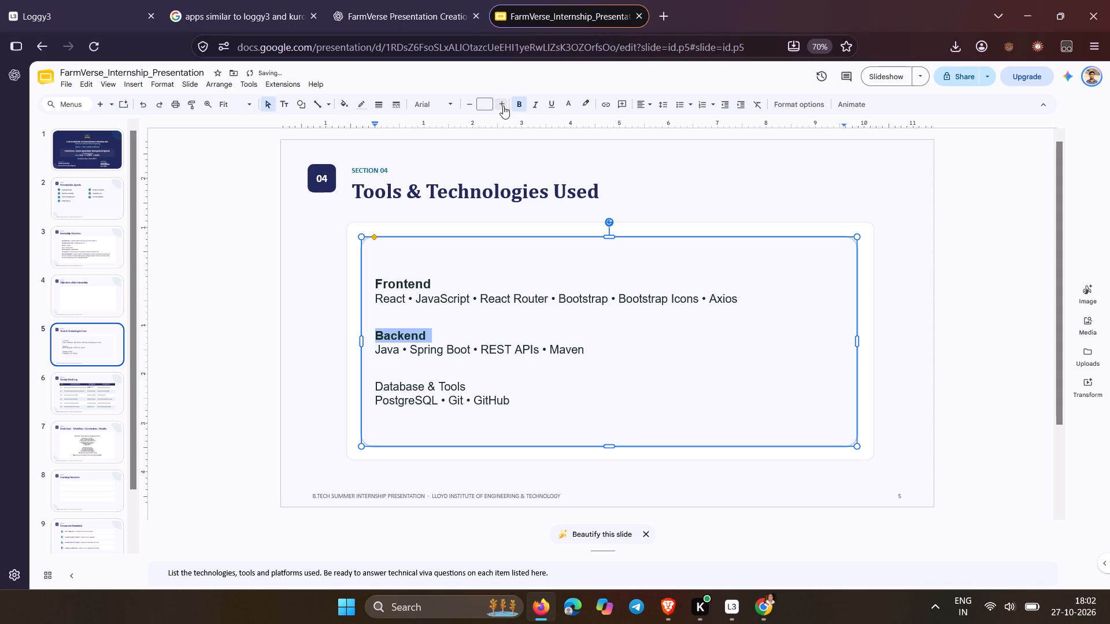
drag(376, 385, 418, 385)
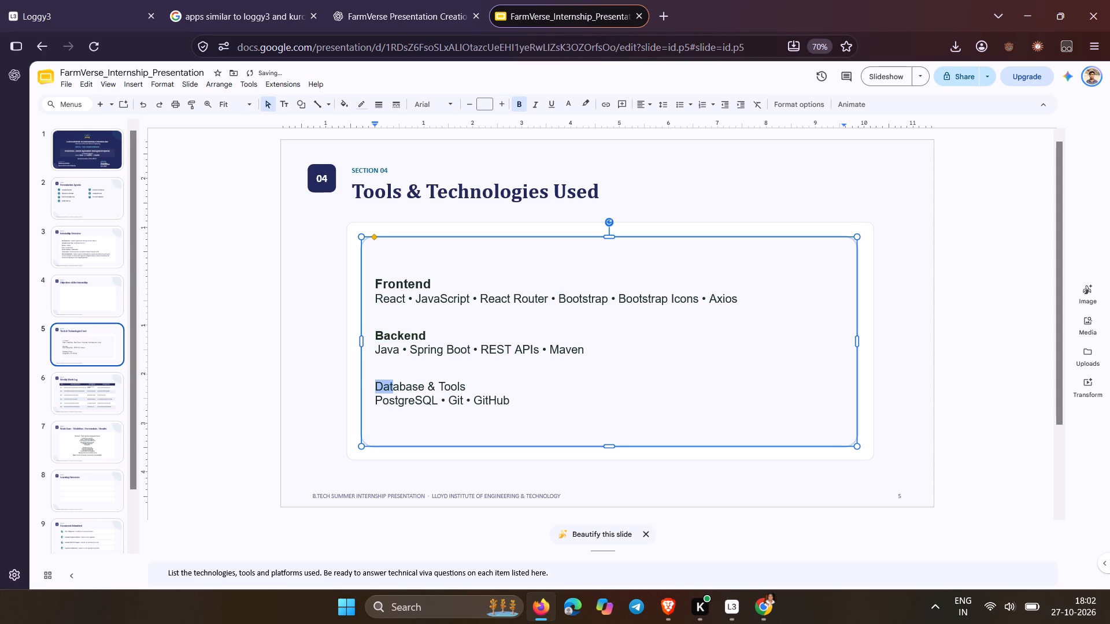
drag(418, 385, 472, 385)
double_click(506, 111)
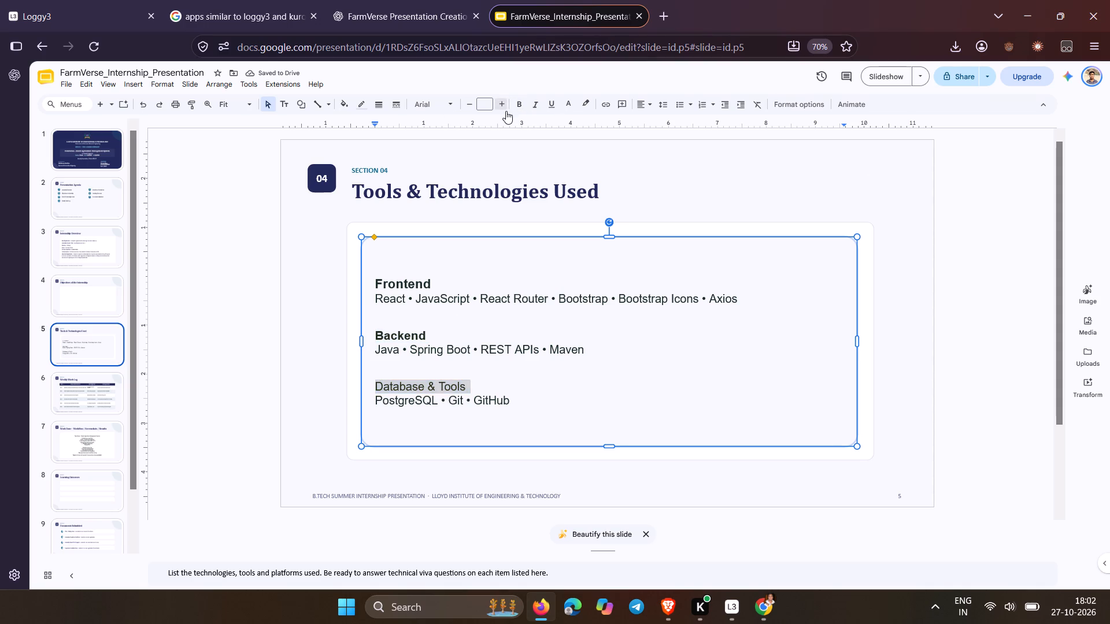
click(517, 104)
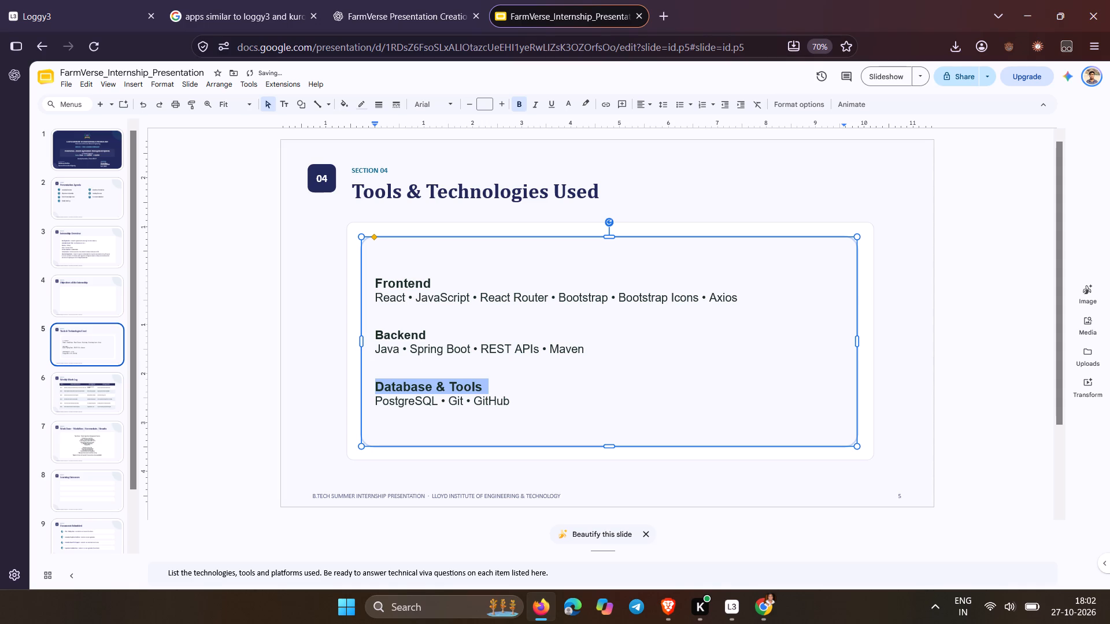
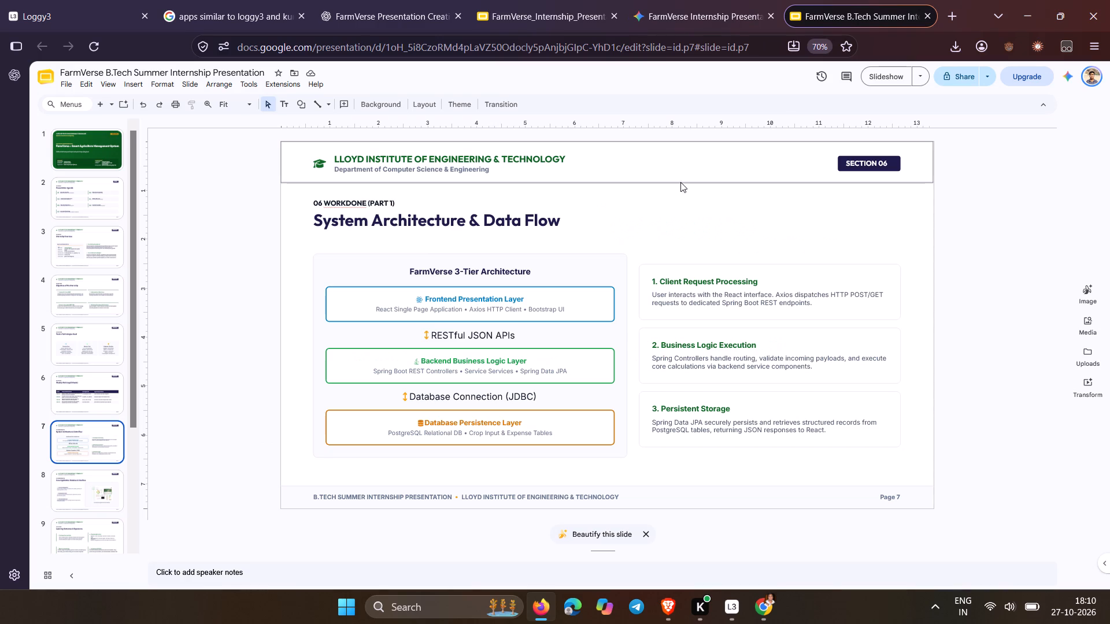
key(Left)
key(Left)
key(Left)
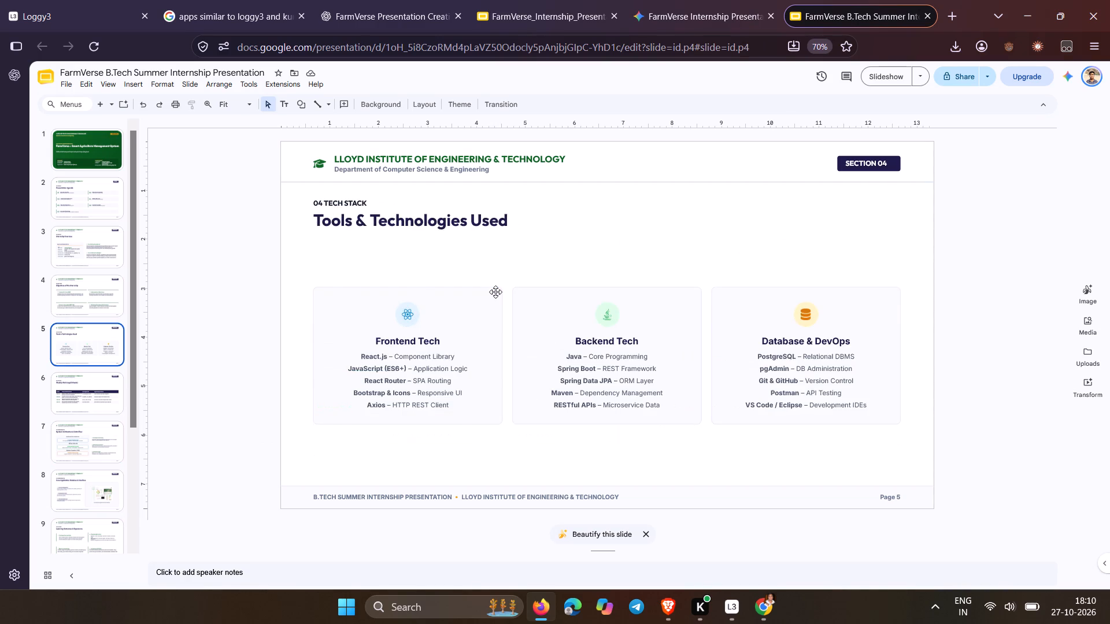
click(442, 295)
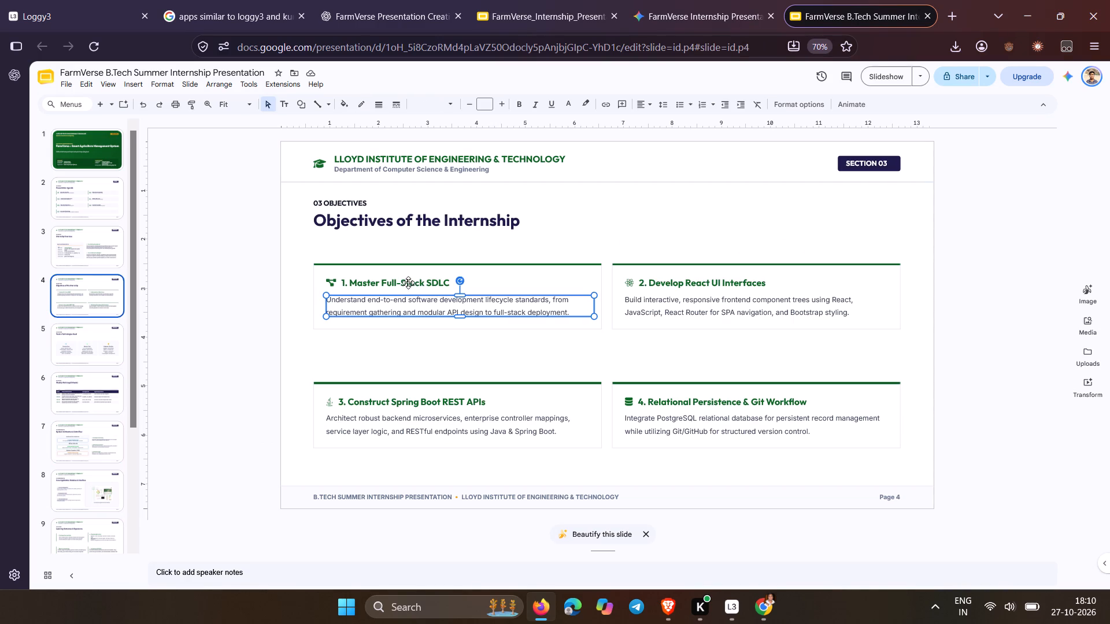
click(321, 272)
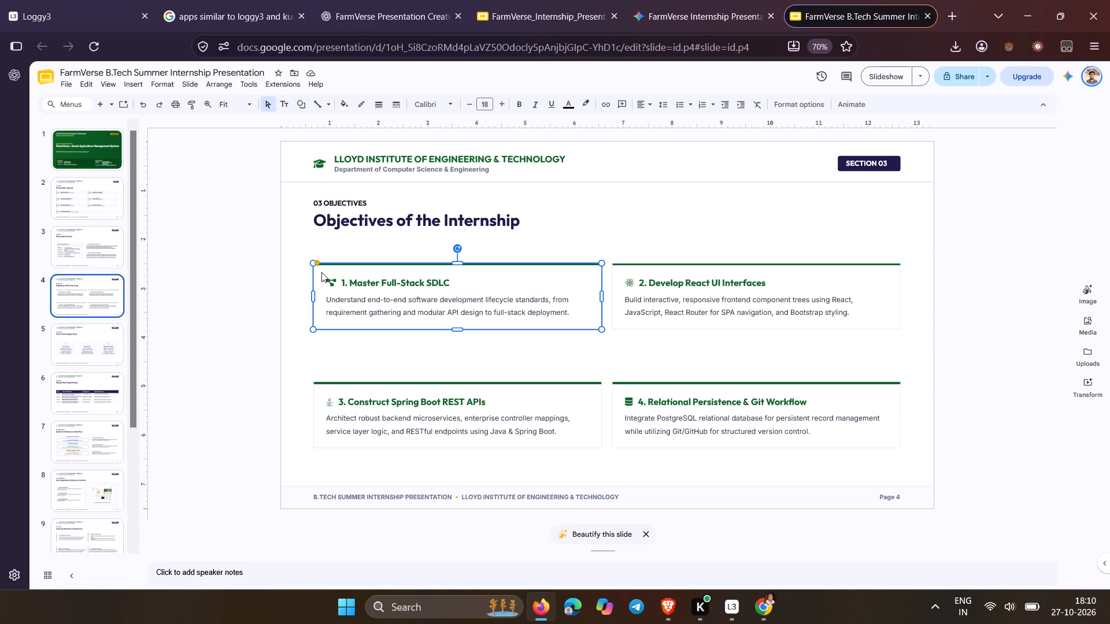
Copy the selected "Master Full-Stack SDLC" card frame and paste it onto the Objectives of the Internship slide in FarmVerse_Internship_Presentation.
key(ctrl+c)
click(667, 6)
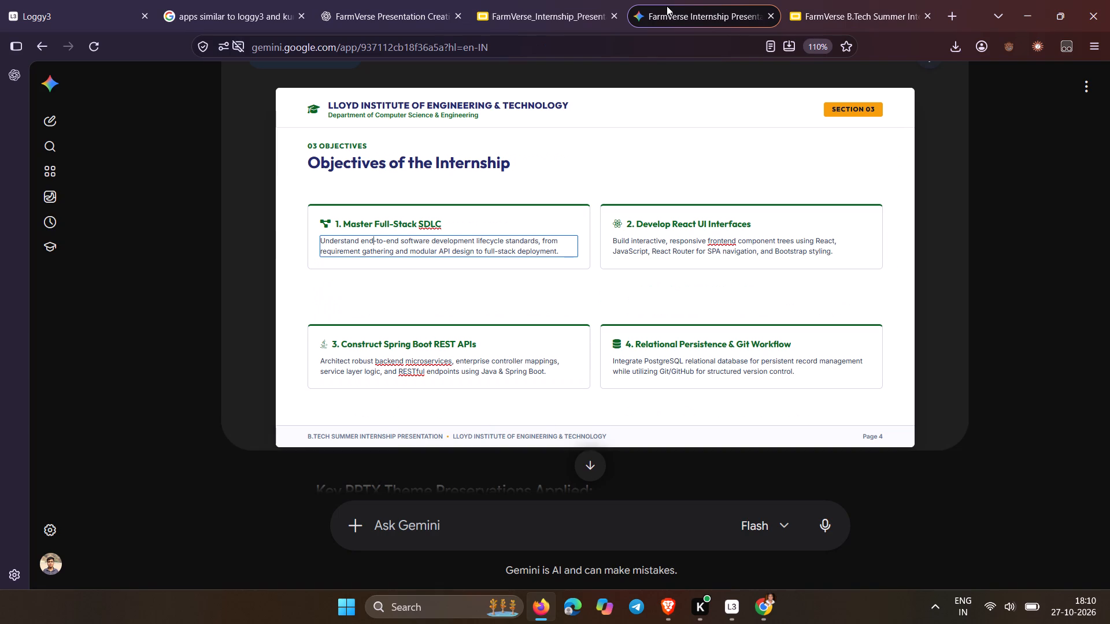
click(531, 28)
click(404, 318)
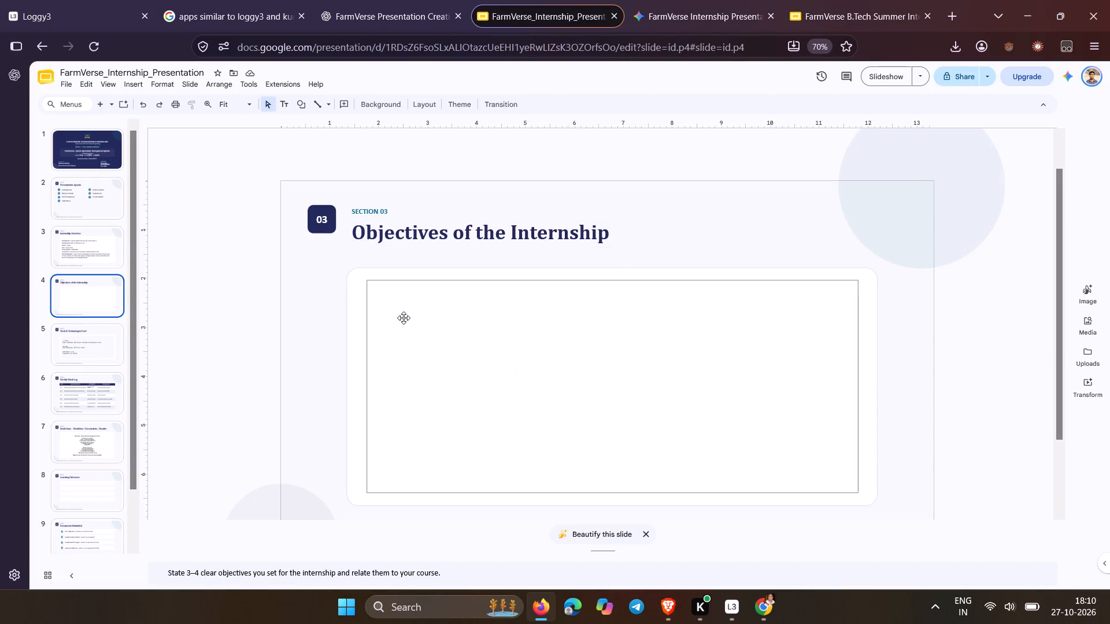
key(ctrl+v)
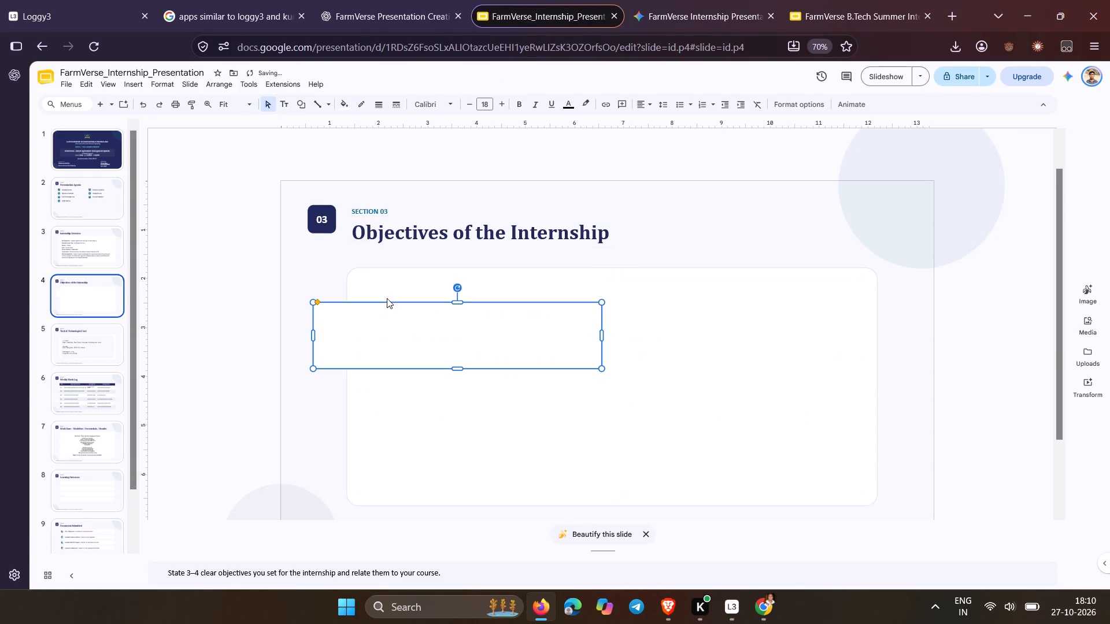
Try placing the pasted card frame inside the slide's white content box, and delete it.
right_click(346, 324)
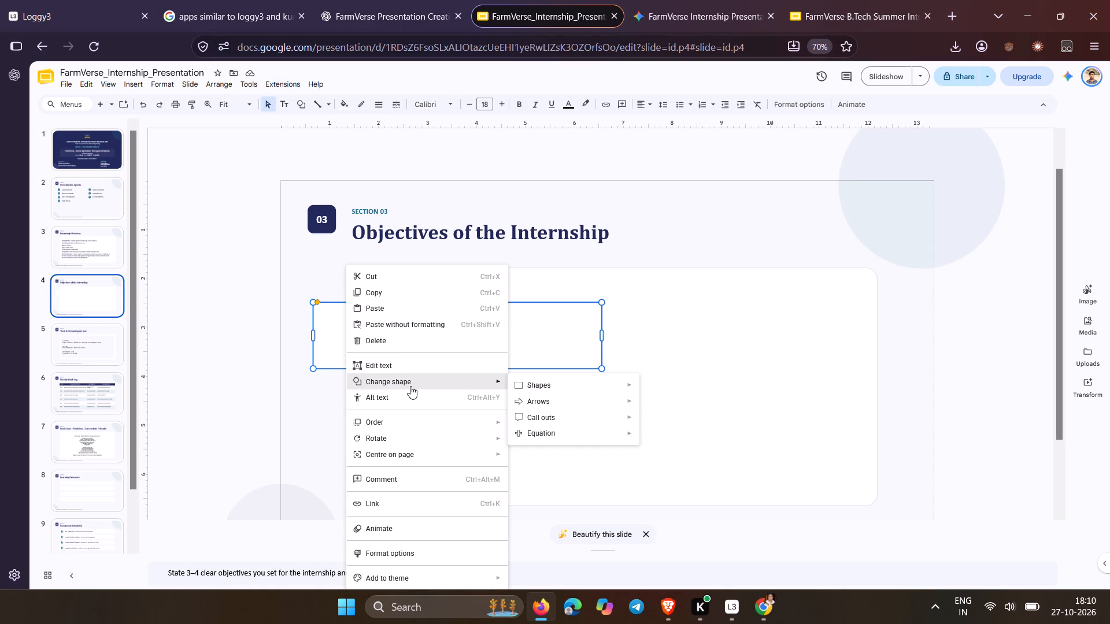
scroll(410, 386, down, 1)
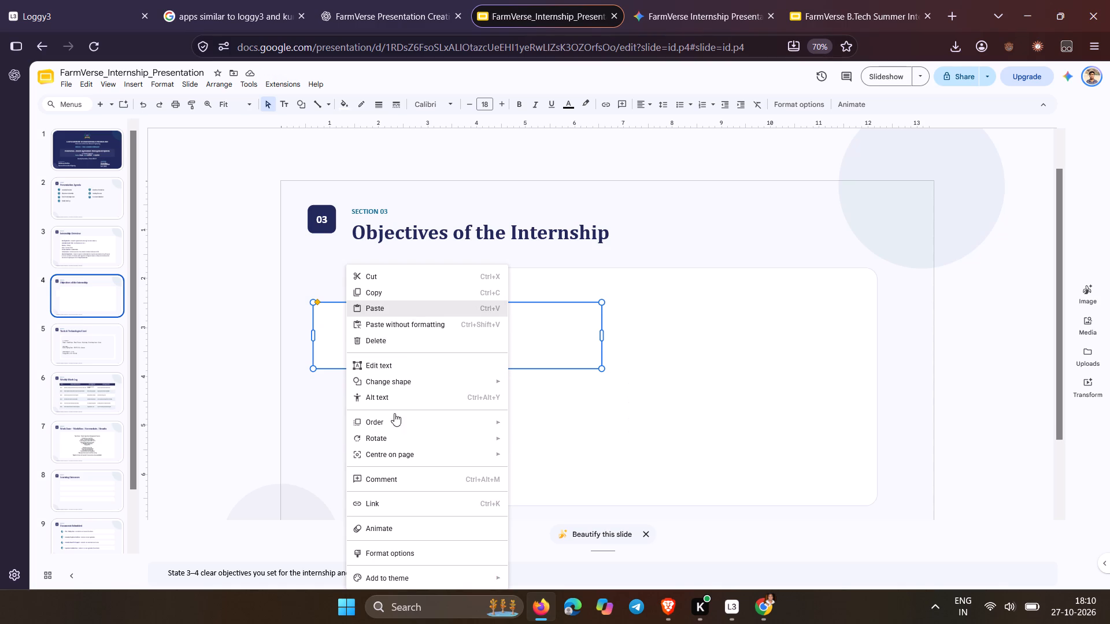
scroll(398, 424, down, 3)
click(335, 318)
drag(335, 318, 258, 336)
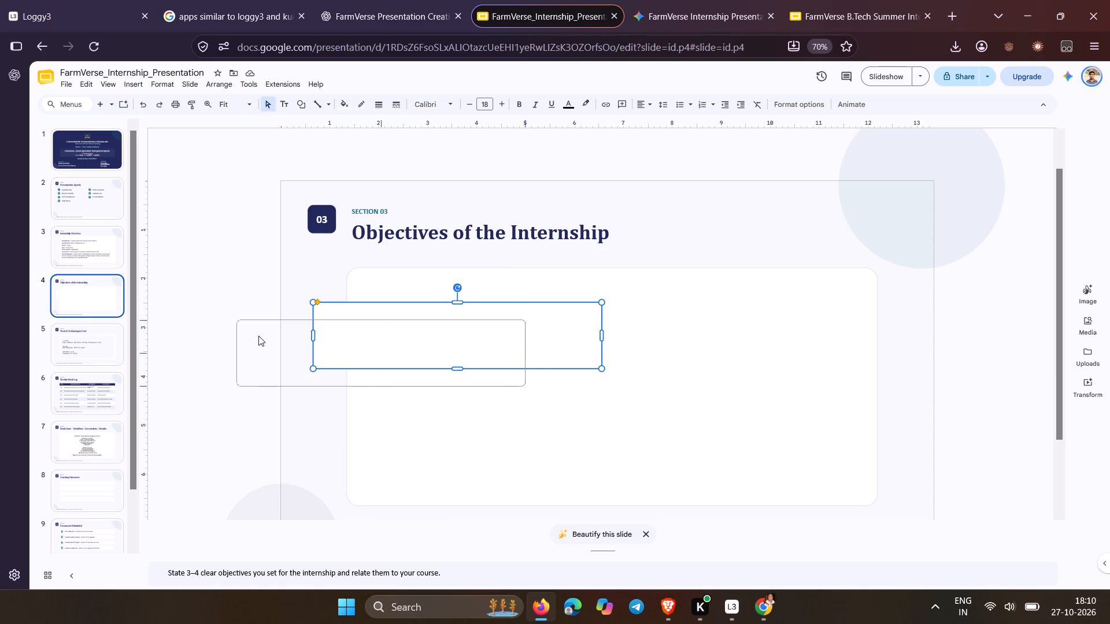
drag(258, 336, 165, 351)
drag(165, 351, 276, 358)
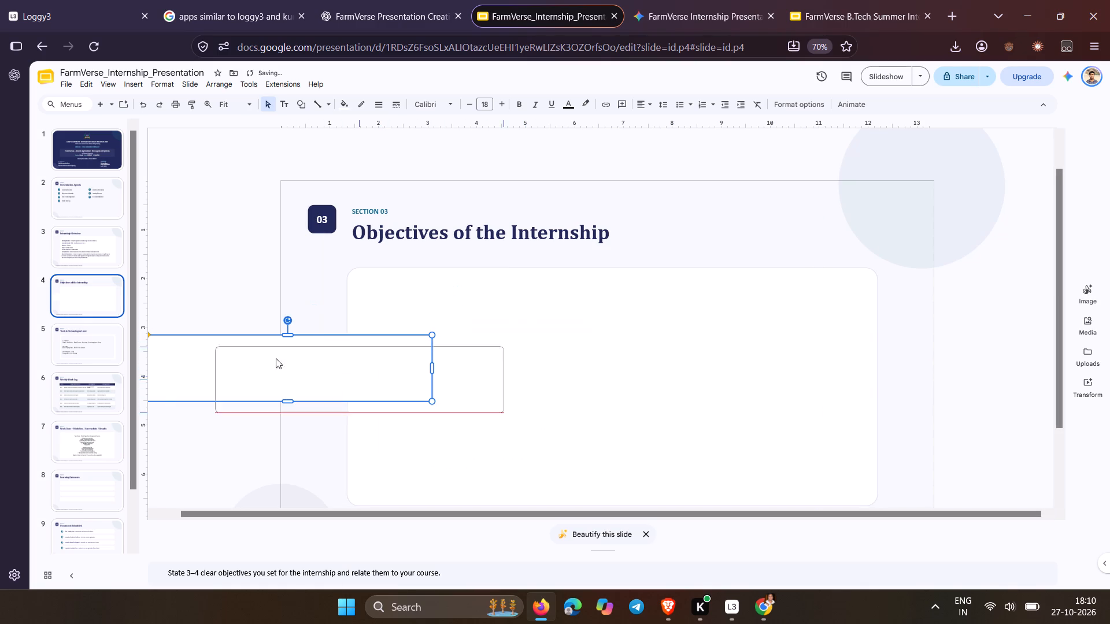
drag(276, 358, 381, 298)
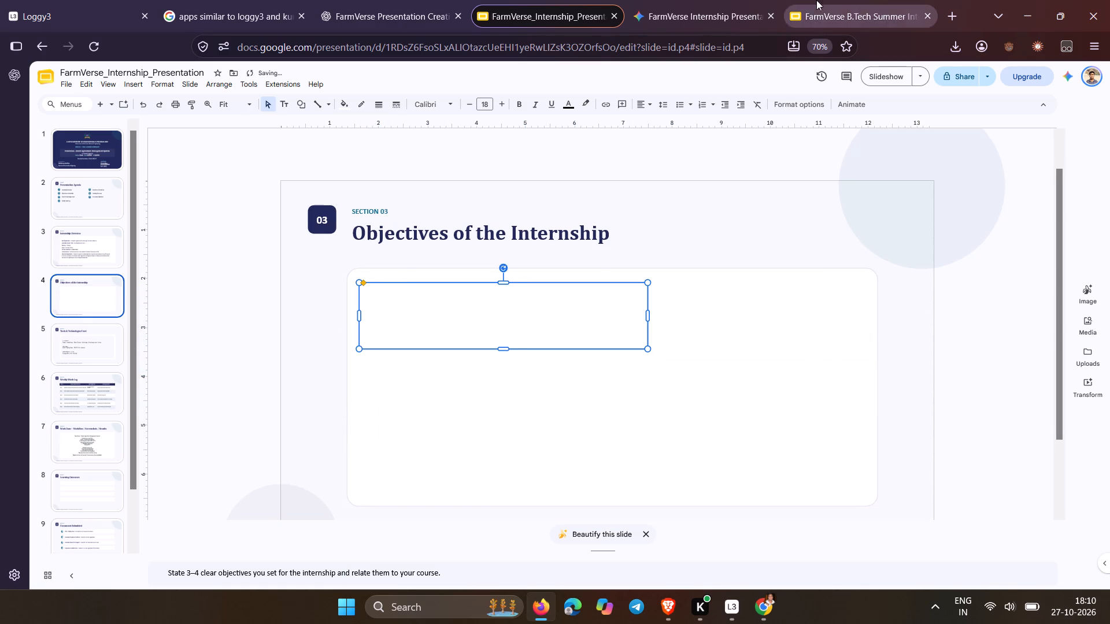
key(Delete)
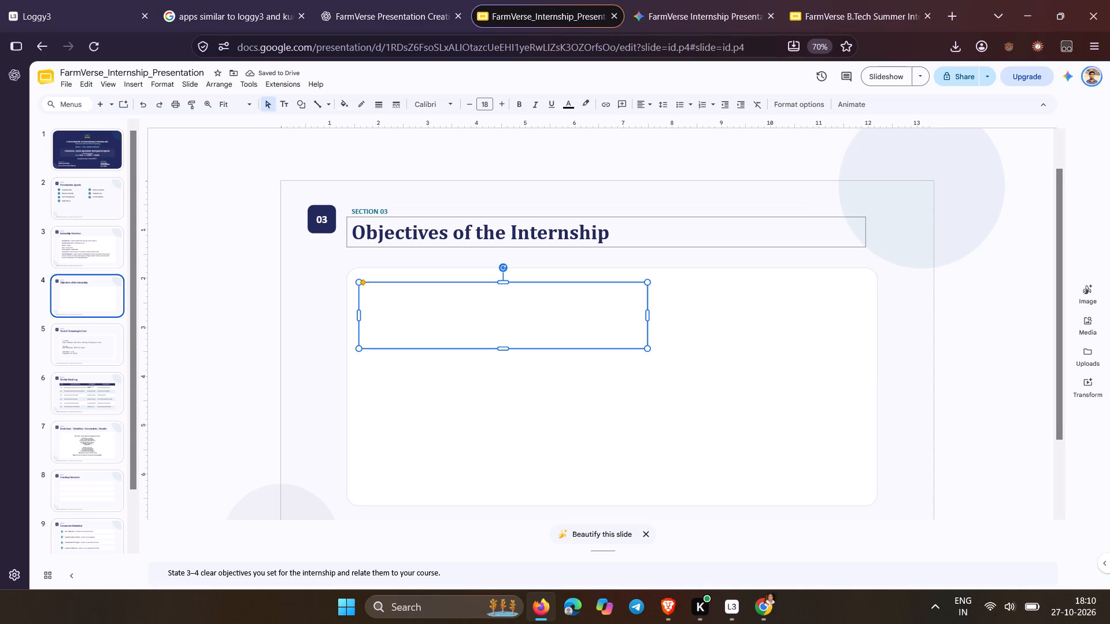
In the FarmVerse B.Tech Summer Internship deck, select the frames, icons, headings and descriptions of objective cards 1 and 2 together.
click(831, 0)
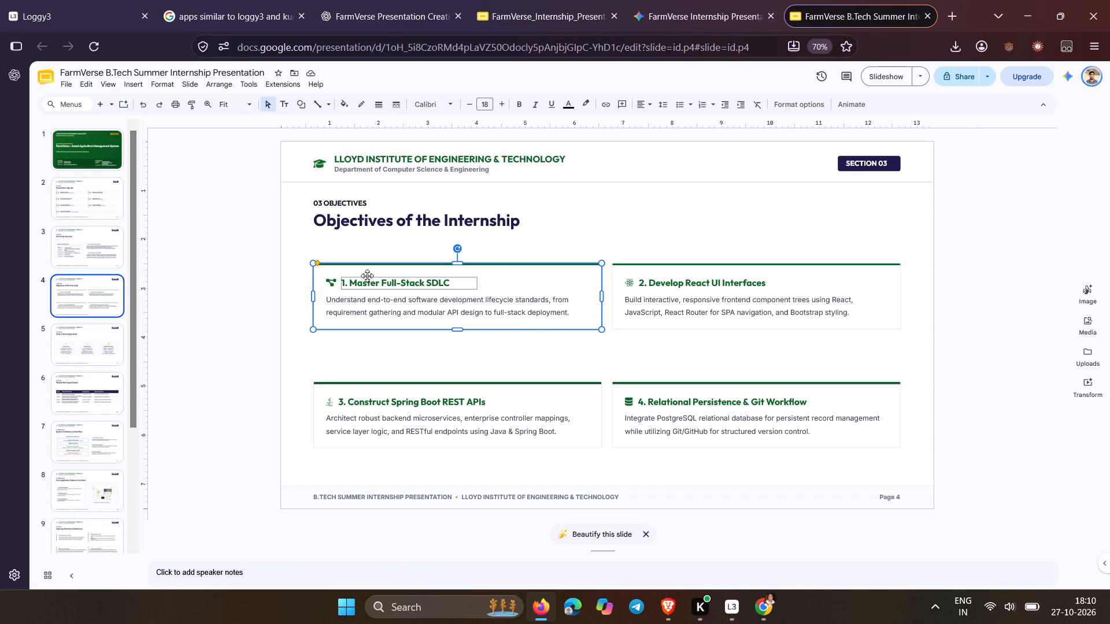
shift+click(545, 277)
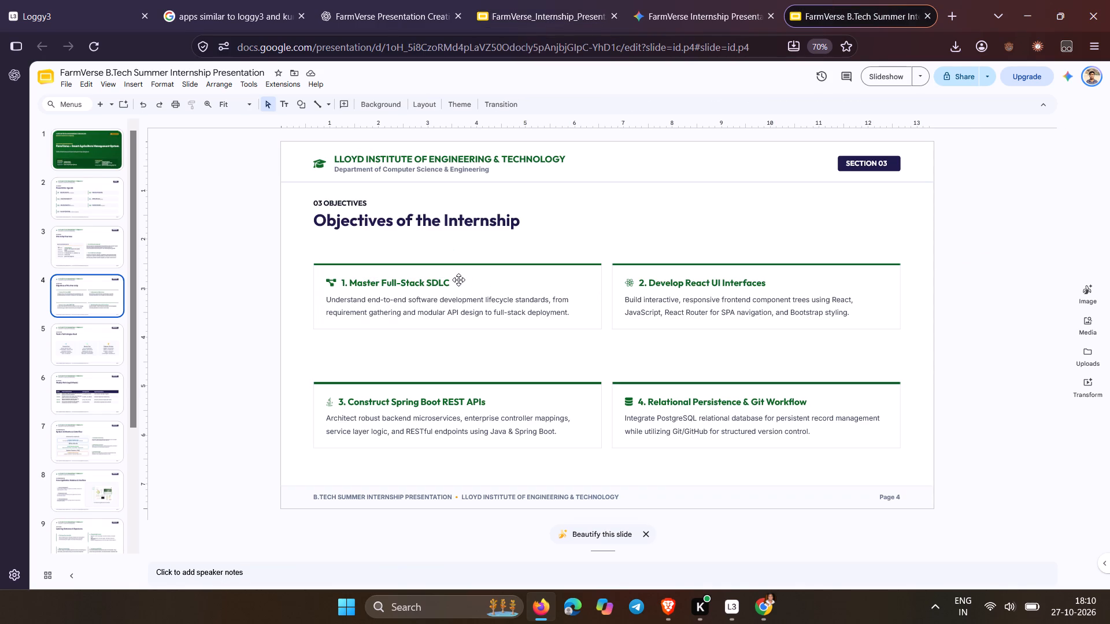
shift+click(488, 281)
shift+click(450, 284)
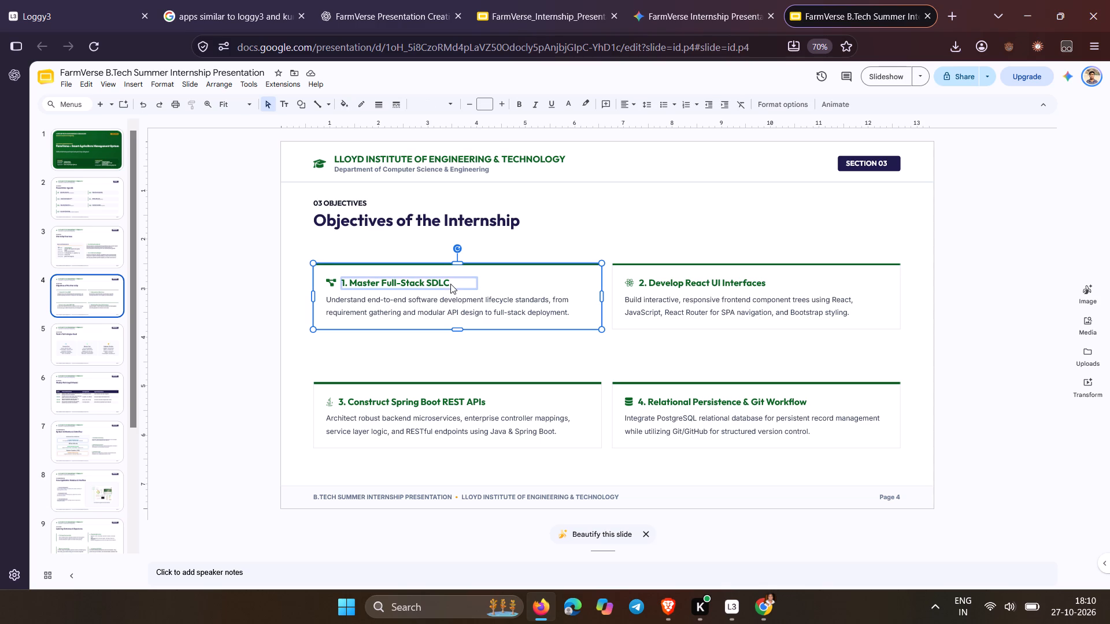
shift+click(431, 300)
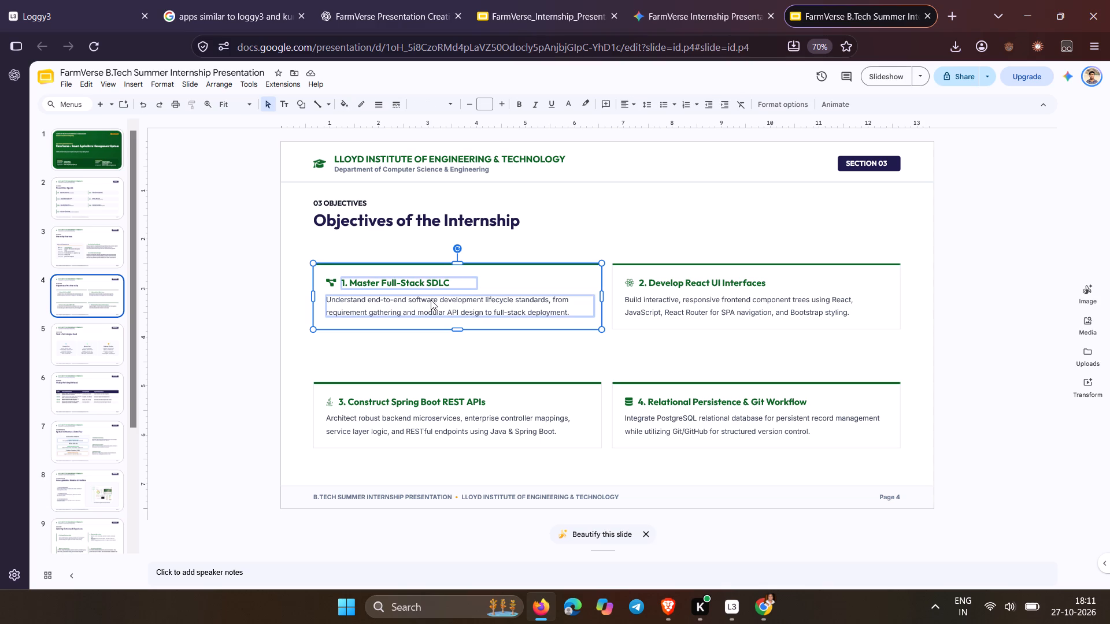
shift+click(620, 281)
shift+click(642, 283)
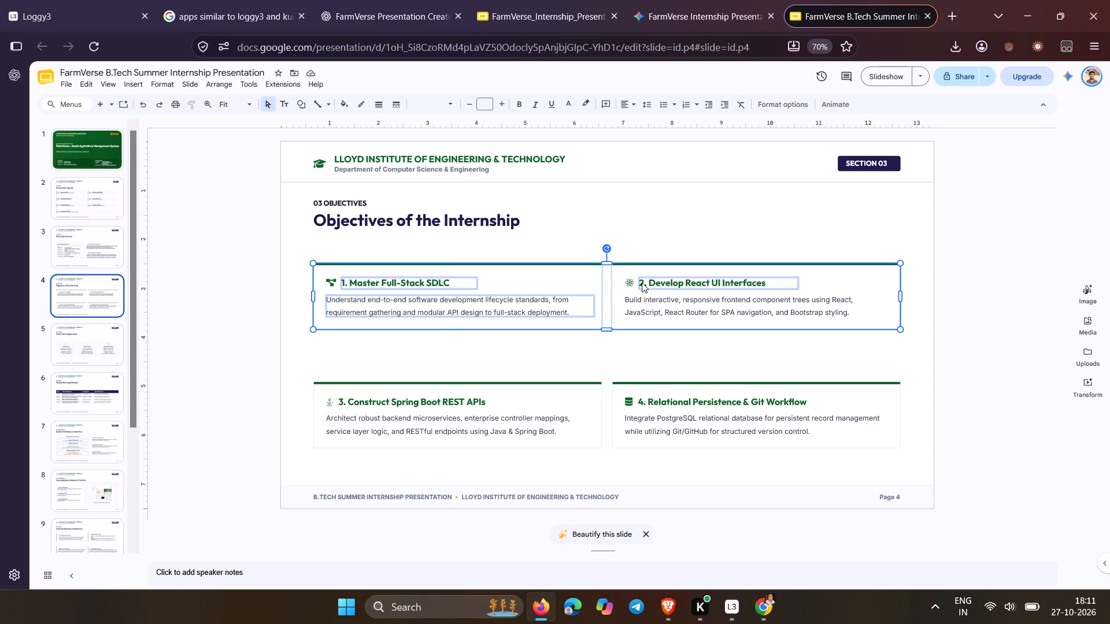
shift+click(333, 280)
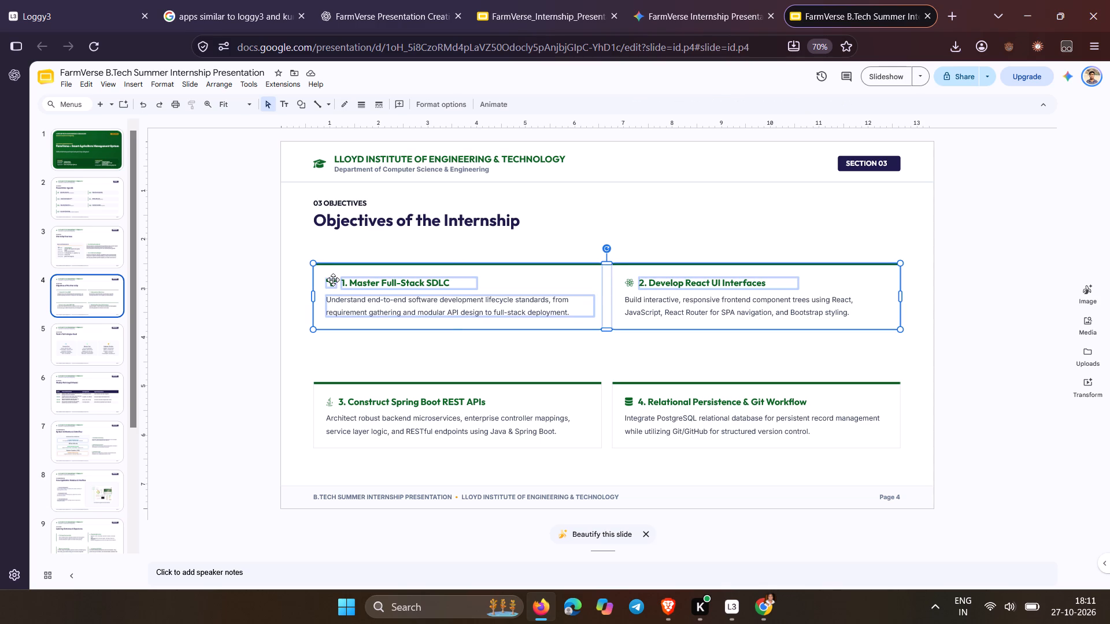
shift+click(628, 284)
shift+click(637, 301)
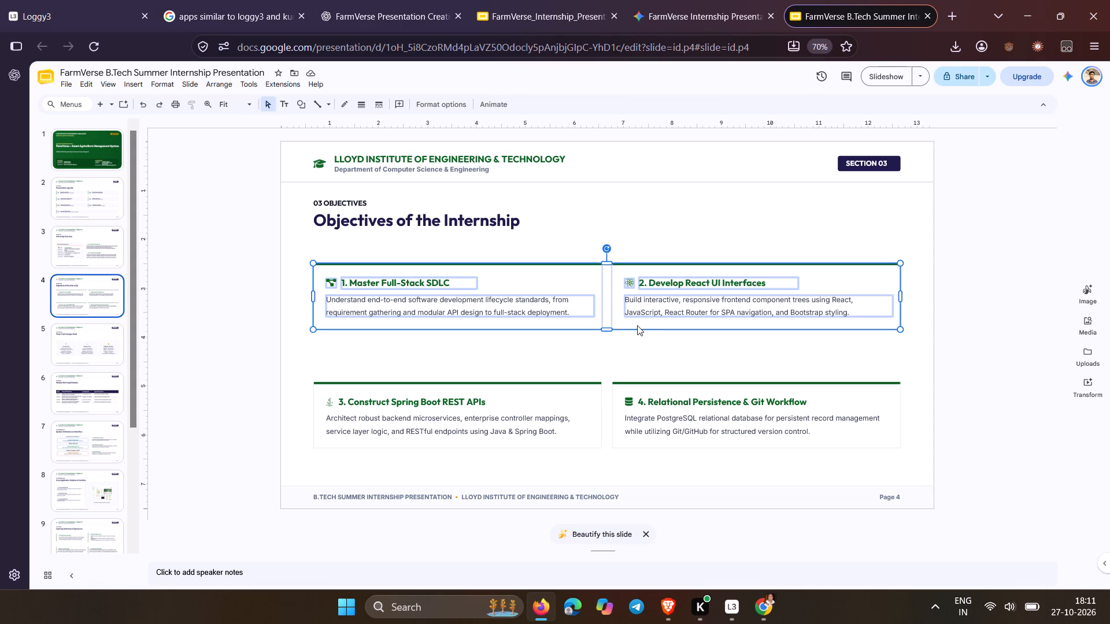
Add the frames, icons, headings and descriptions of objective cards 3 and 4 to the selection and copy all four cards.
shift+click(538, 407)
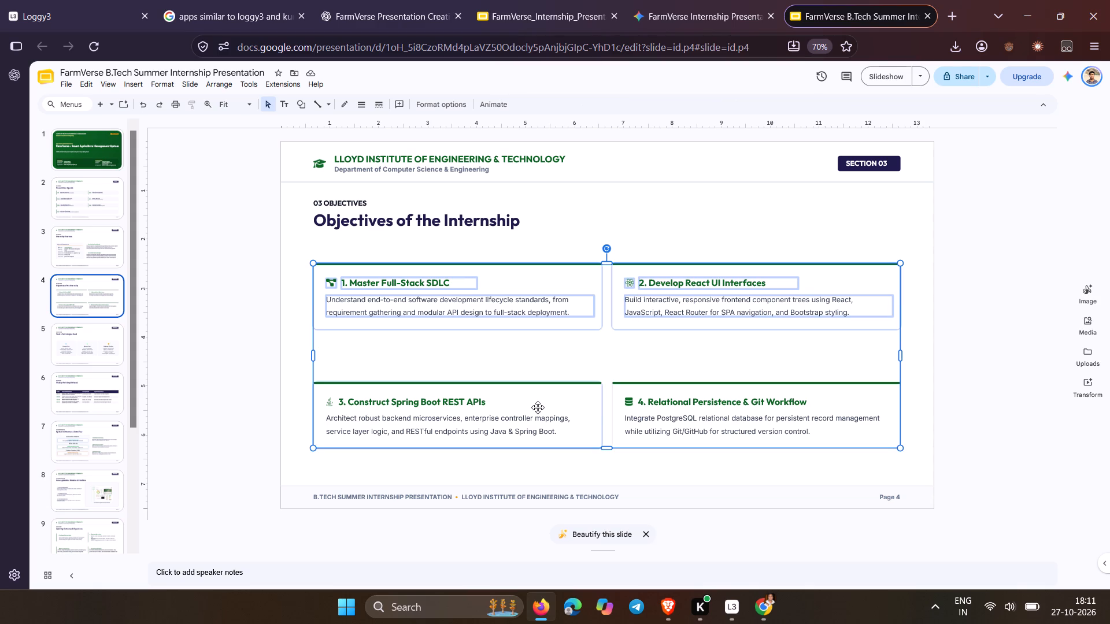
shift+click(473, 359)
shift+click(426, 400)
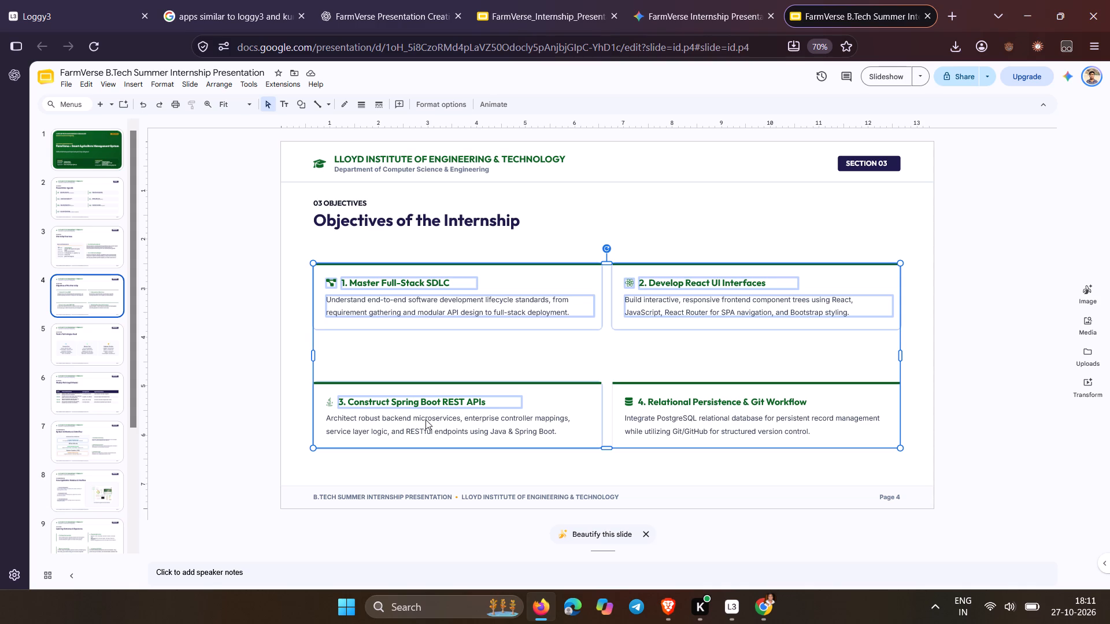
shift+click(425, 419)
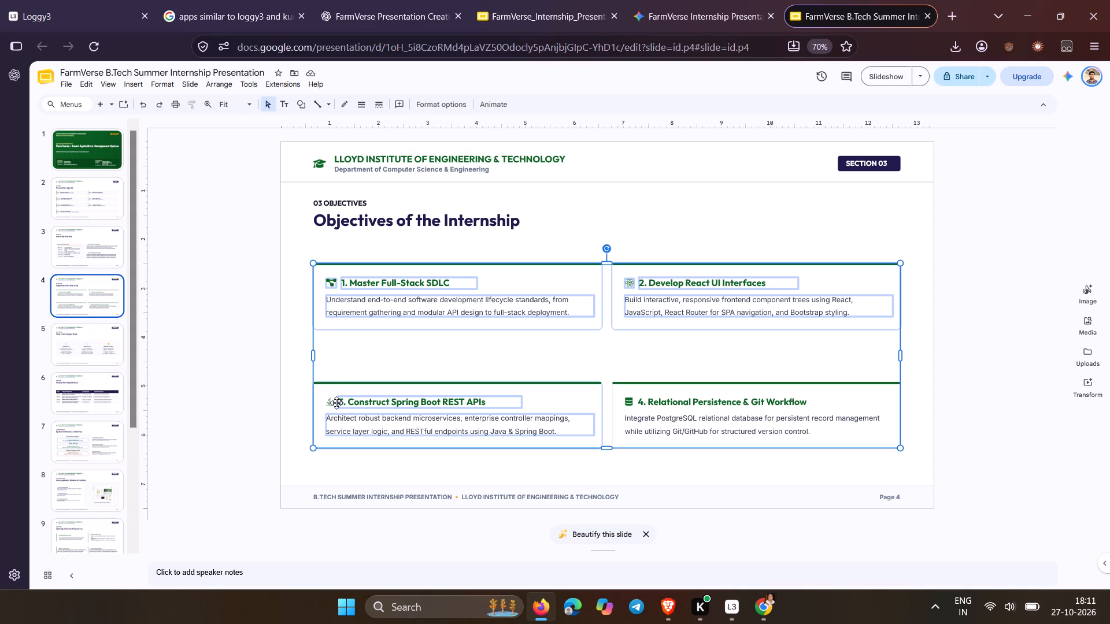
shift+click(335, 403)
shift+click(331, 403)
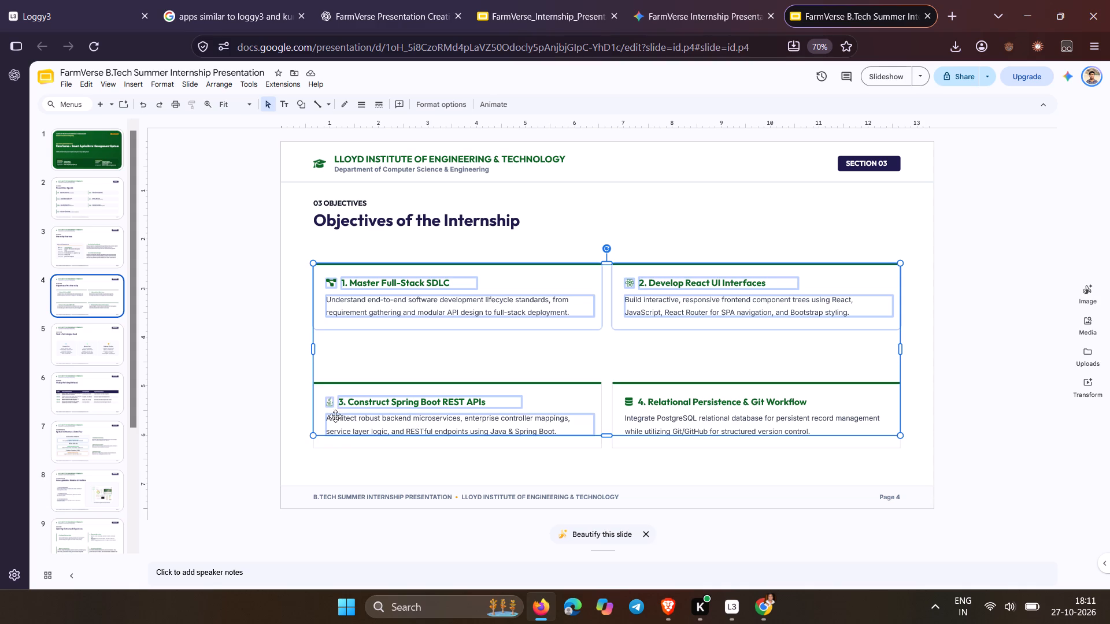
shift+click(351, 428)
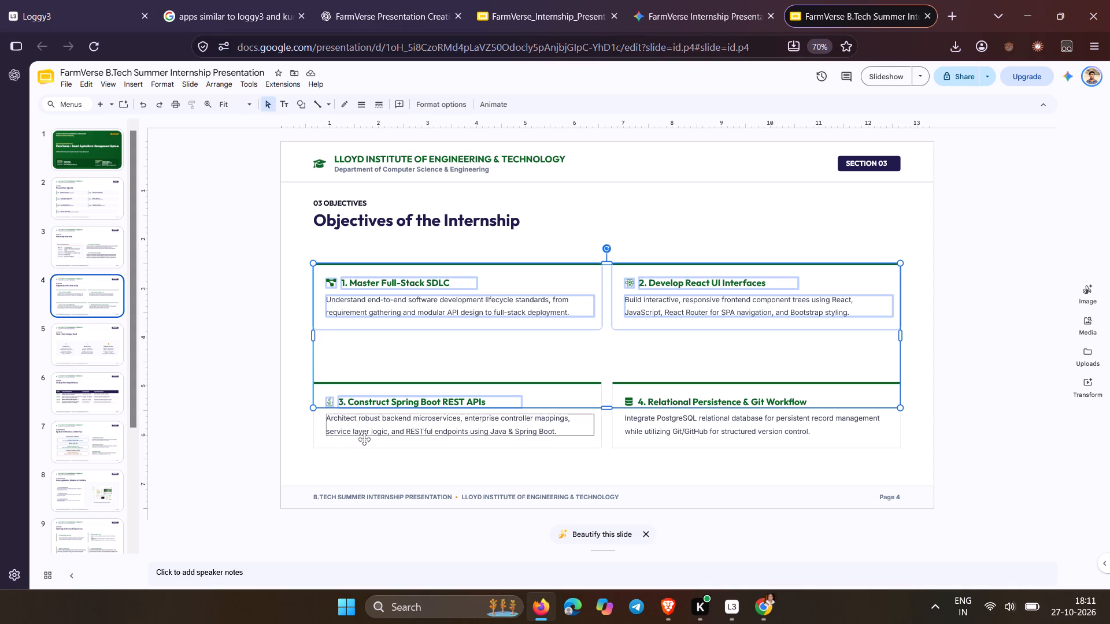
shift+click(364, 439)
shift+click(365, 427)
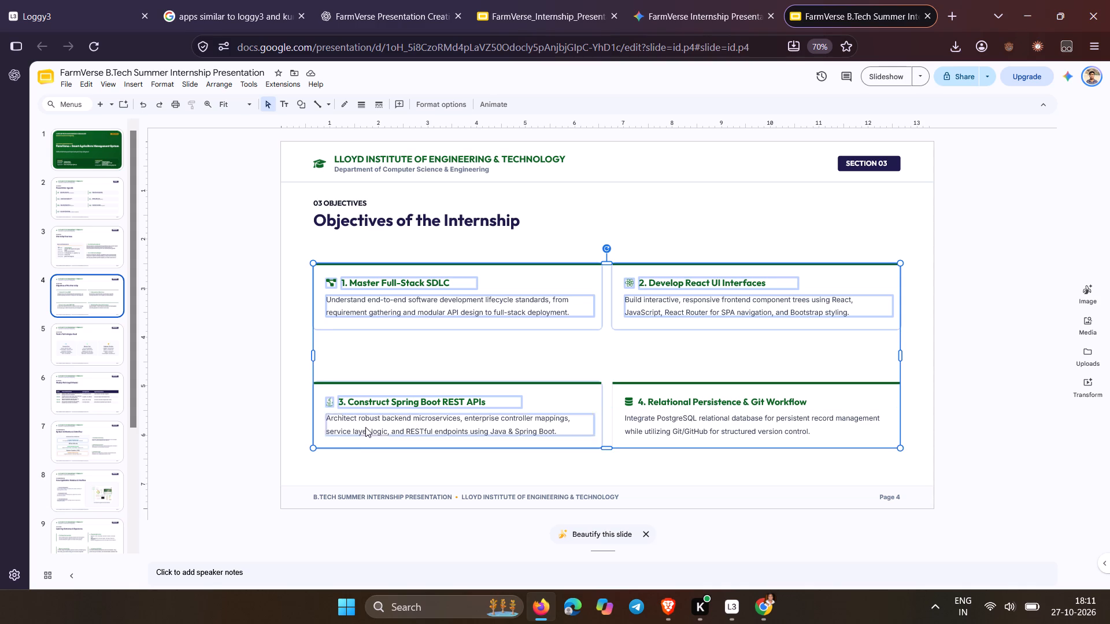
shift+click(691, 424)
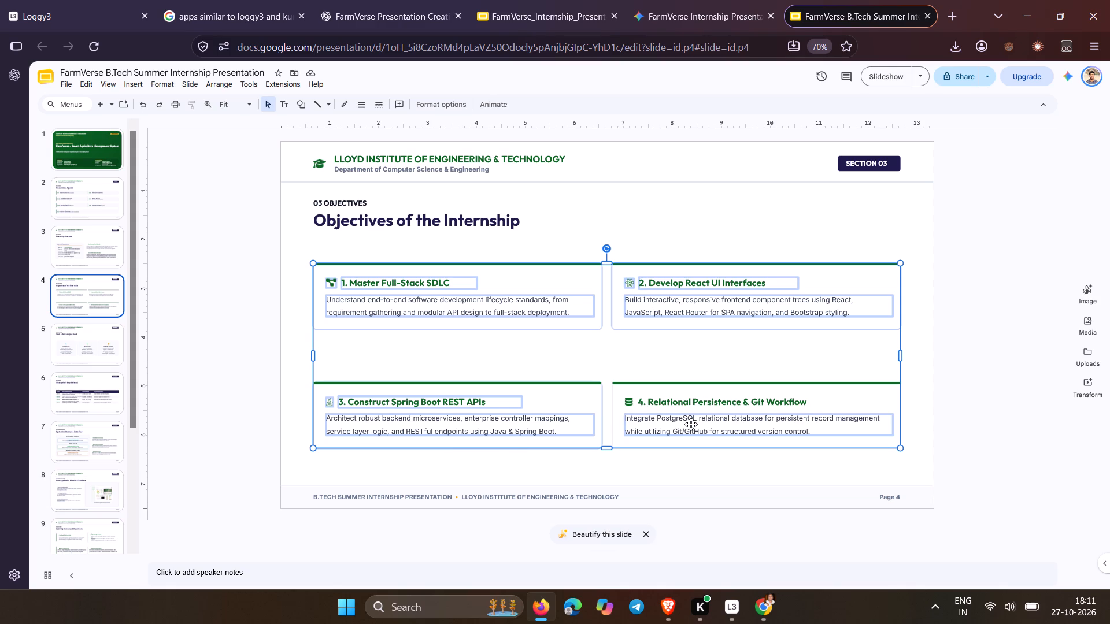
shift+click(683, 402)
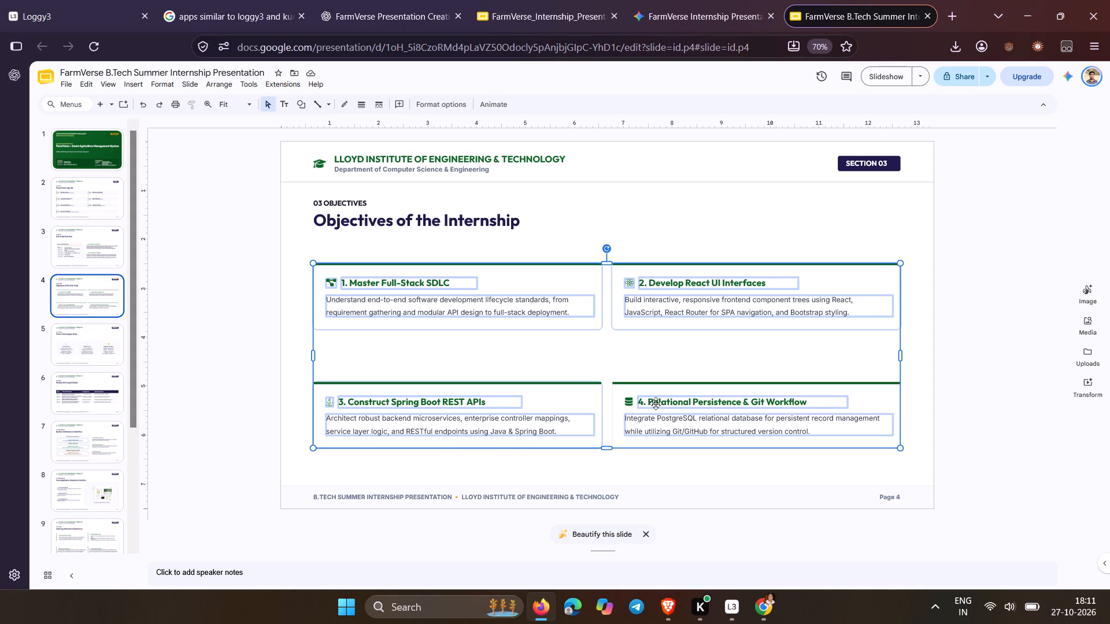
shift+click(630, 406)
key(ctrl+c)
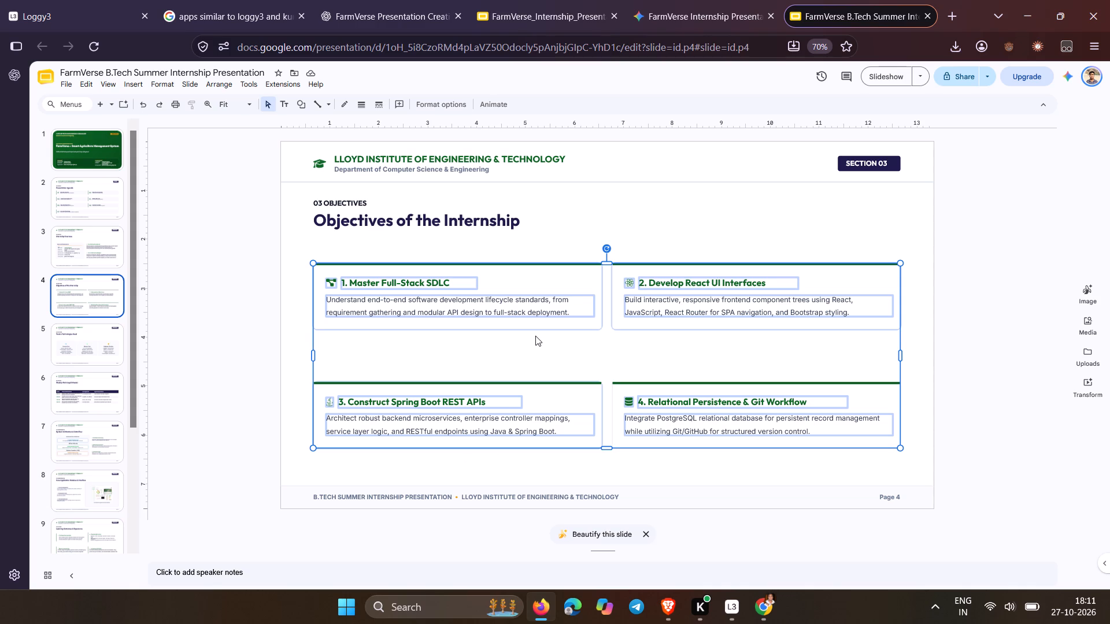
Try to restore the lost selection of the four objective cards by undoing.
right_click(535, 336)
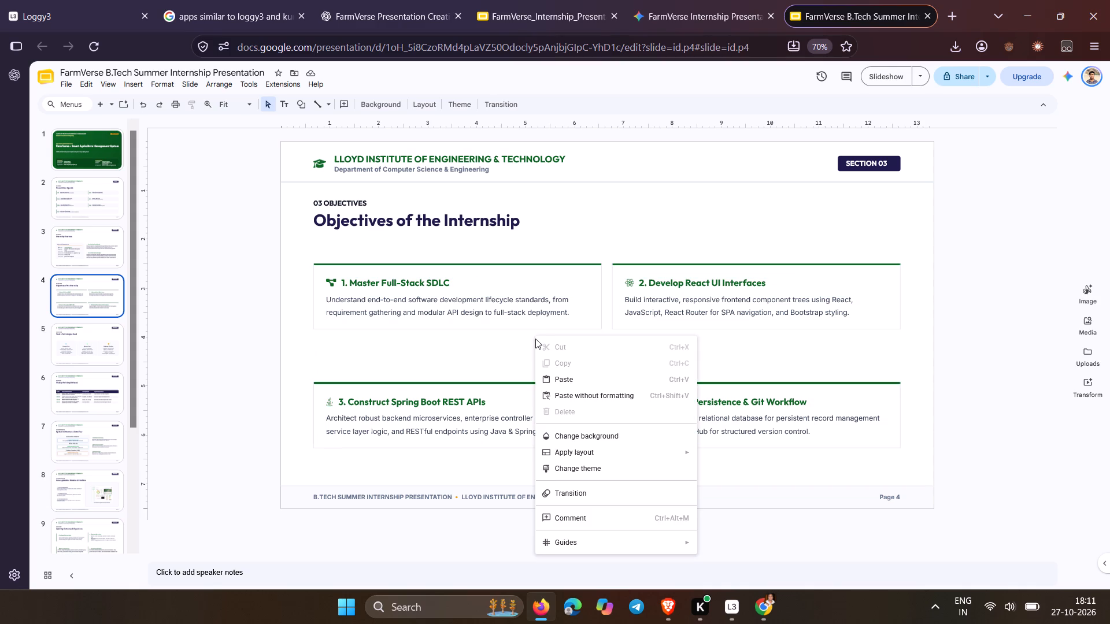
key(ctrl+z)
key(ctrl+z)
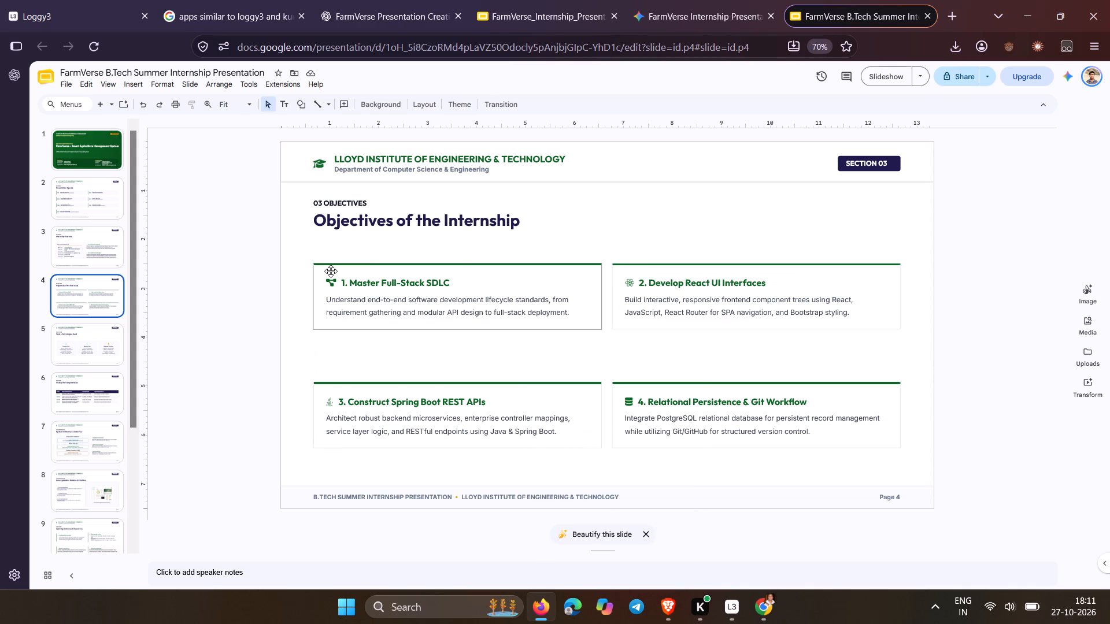
Select objective card 1's frame, icon, heading and description together with card 2's icon, heading and description.
shift+click(331, 271)
shift+click(339, 279)
shift+click(349, 281)
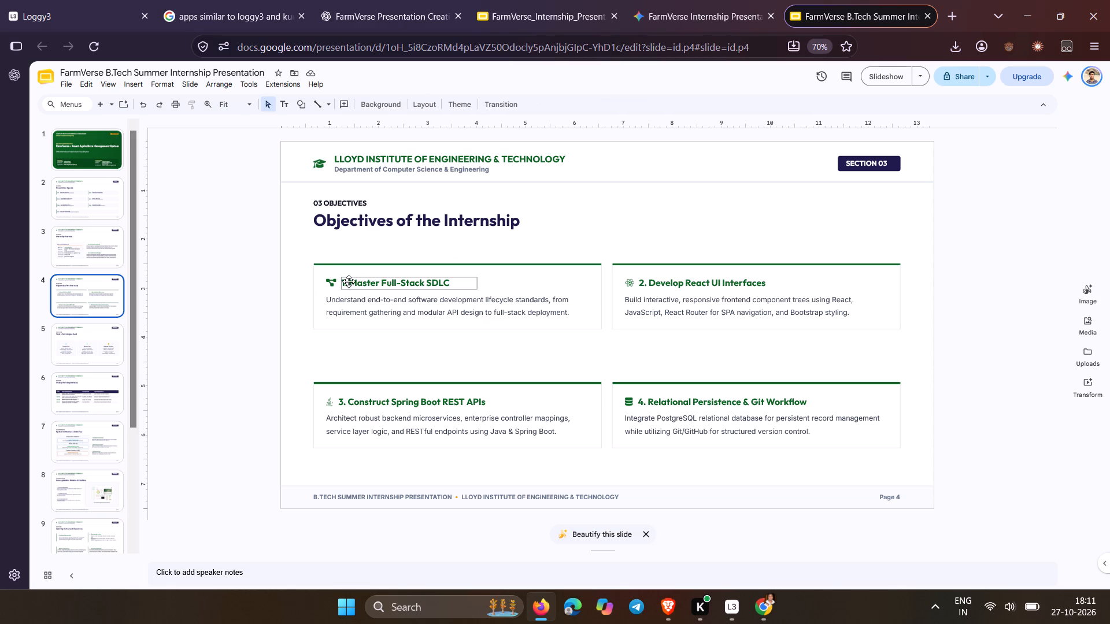
shift+click(321, 266)
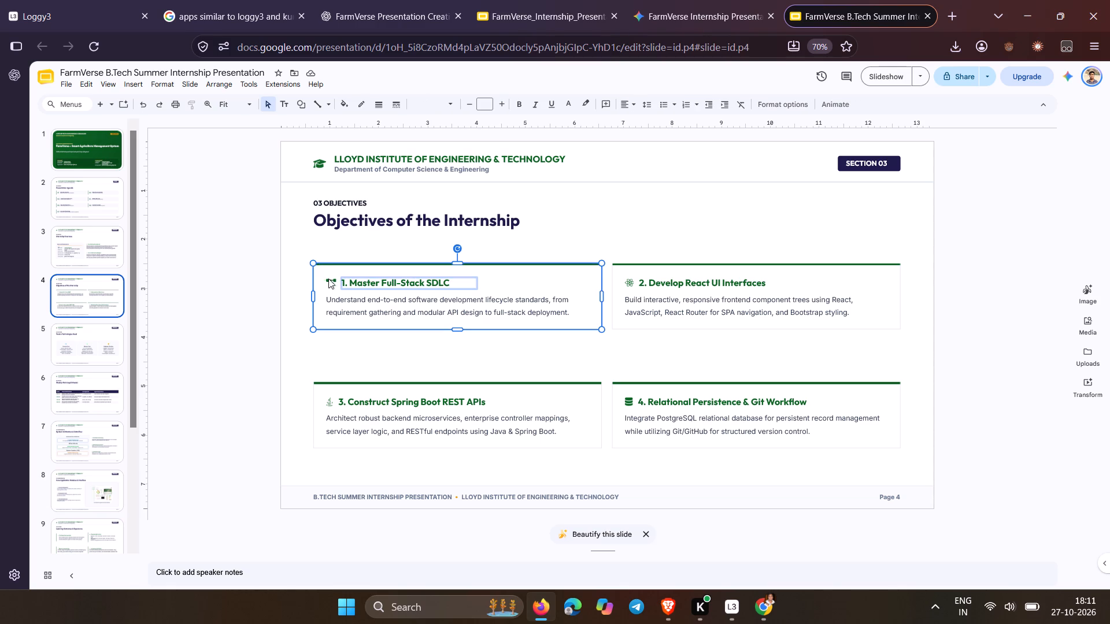
shift+click(334, 281)
shift+click(339, 297)
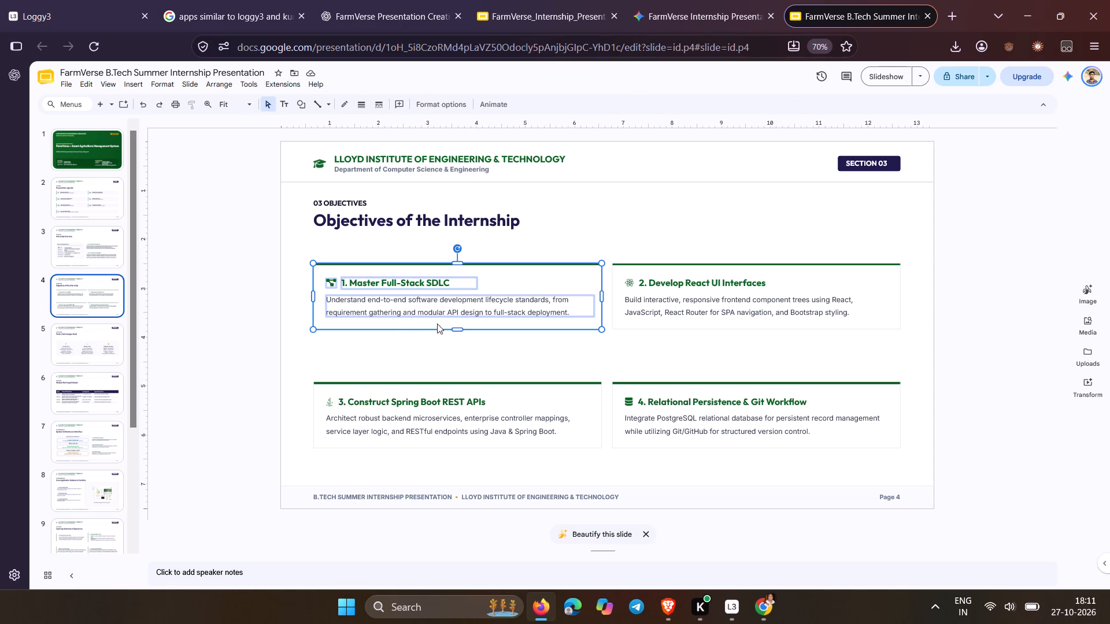
shift+click(654, 295)
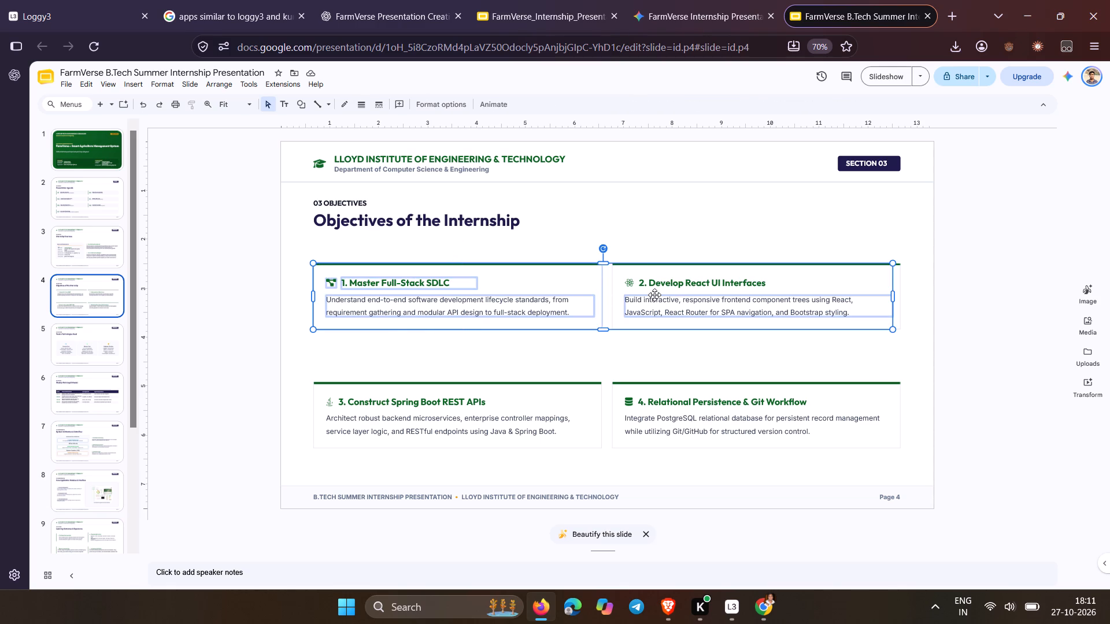
shift+click(653, 281)
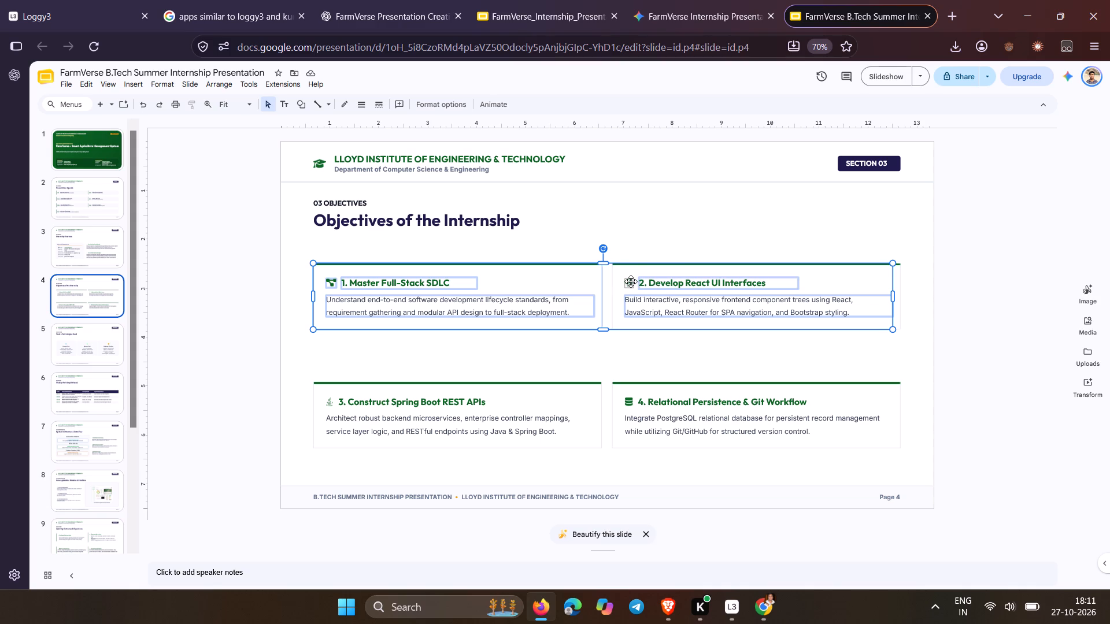
shift+click(631, 281)
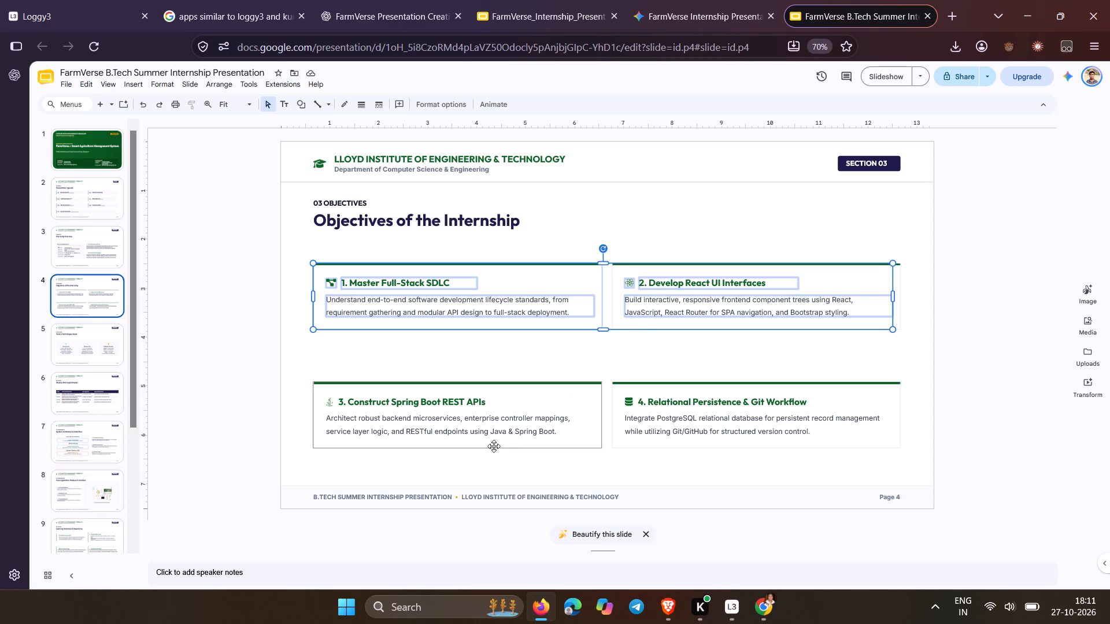
Add card 3's frame, icon, heading and description and card 4's icon, heading and description to the selection, and copy it all.
shift+click(516, 443)
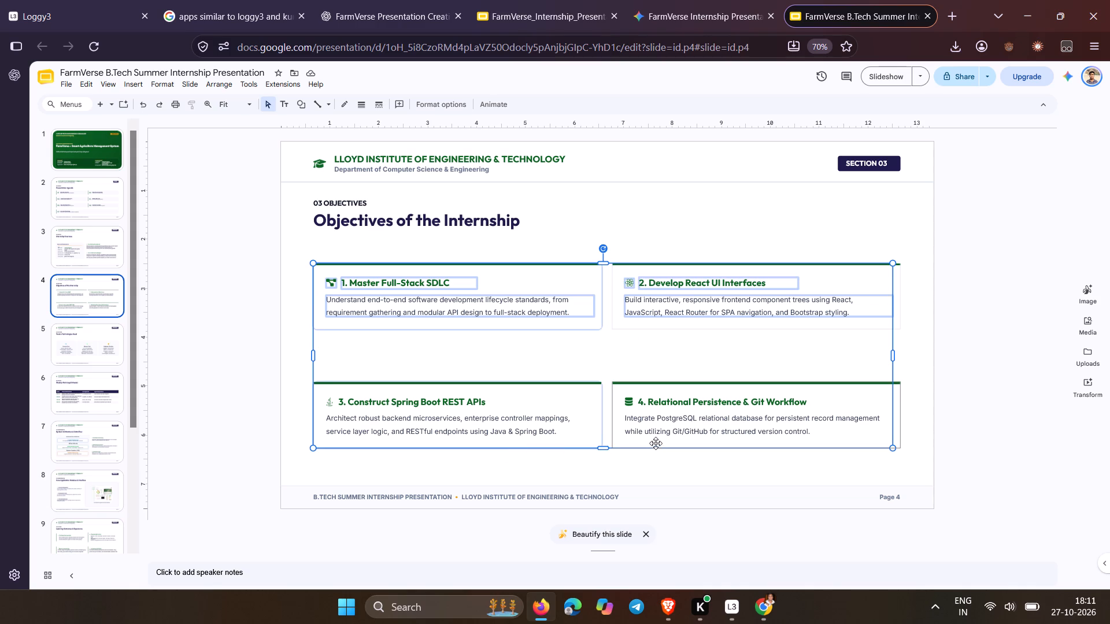
shift+click(656, 426)
shift+click(656, 408)
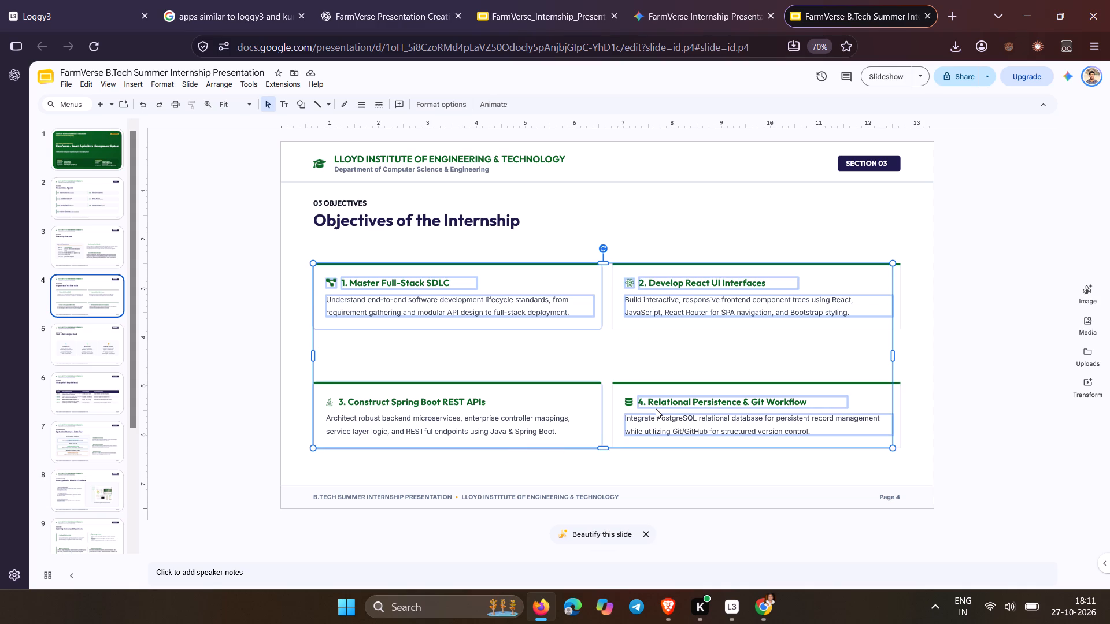
shift+click(628, 404)
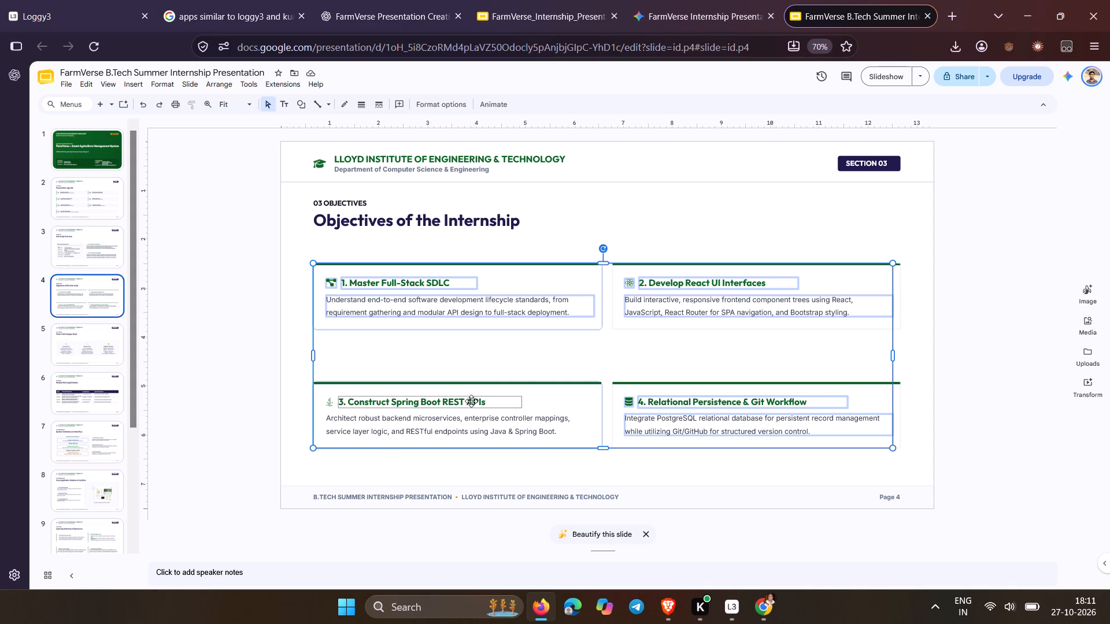
shift+click(471, 401)
shift+click(467, 419)
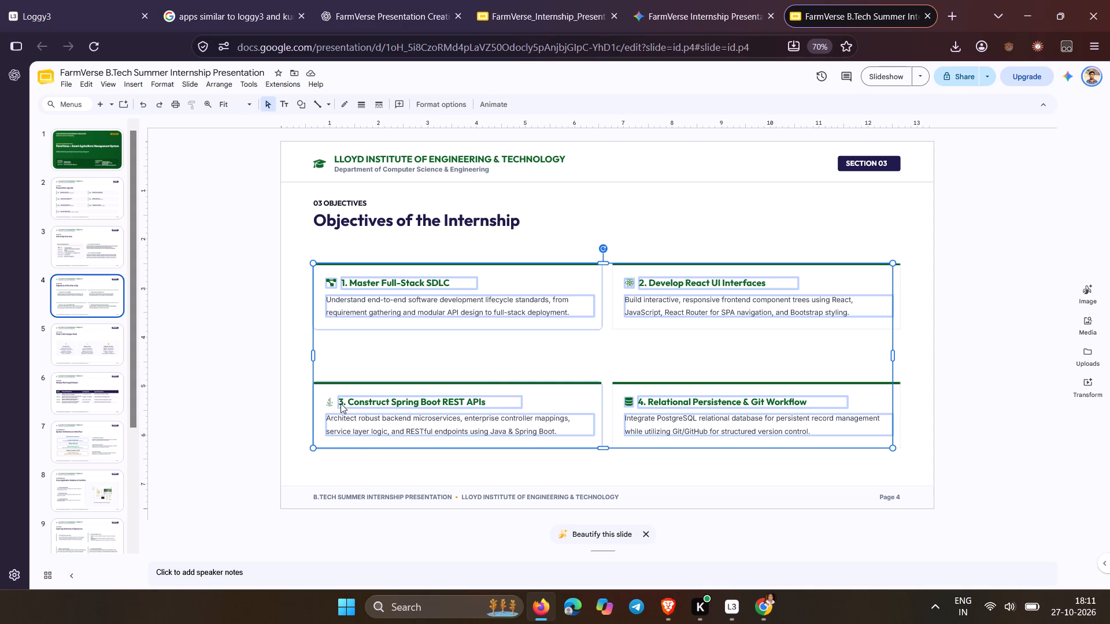
shift+click(331, 402)
shift+click(413, 373)
shift+click(336, 343)
key(ctrl+c)
key(ctrl+c)
key(ctrl+c)
key(ctrl+c)
key(ctrl+c)
key(ctrl+c)
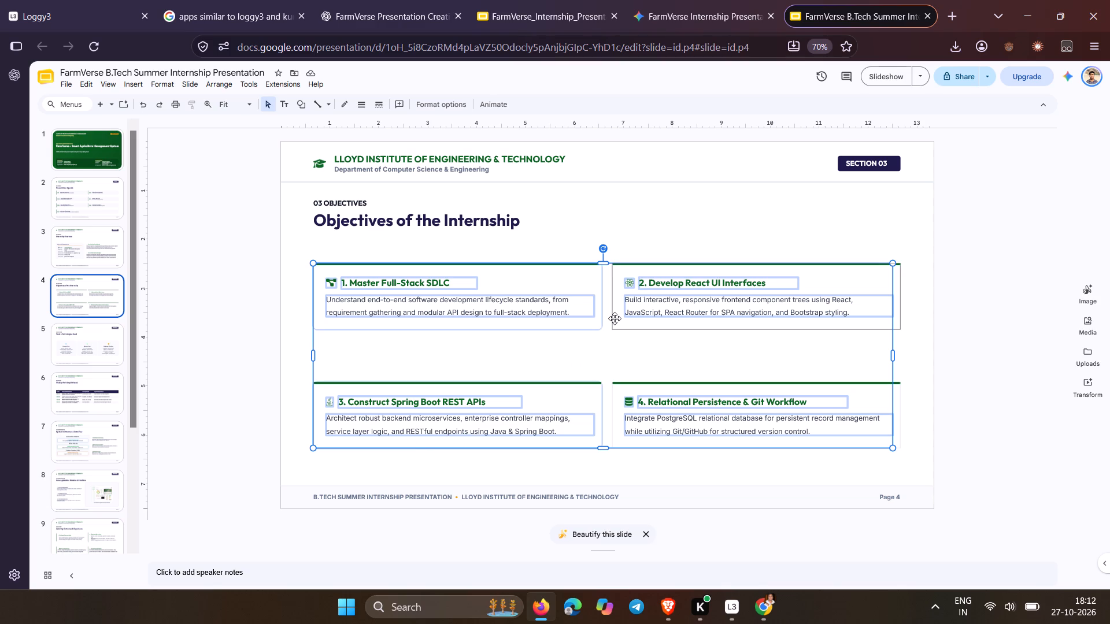
key(ctrl+c)
key(ctrl+c)
key(ctrl+c)
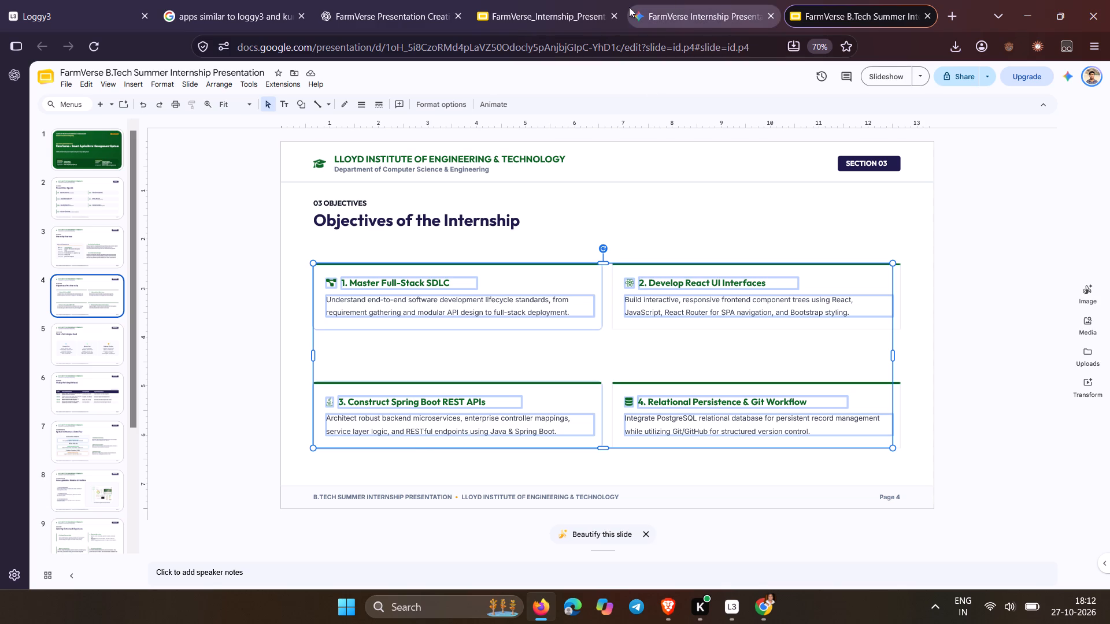
Paste the copied objective cards onto the Objectives of the Internship slide in the FarmVerse_Internship_Presentation deck.
click(557, 10)
click(517, 310)
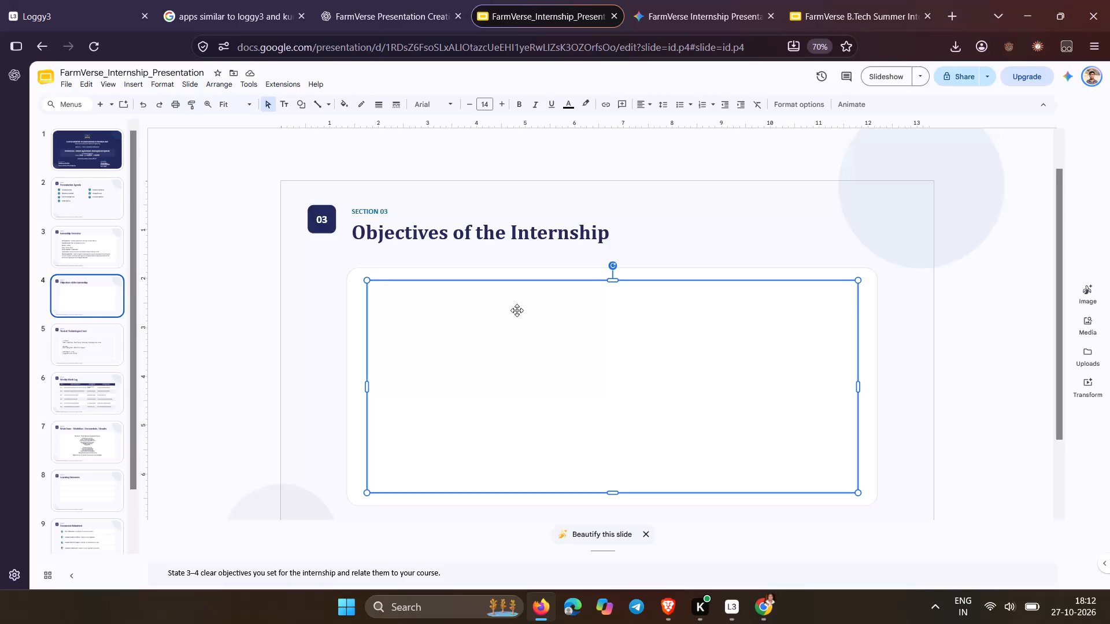
key(ctrl+v)
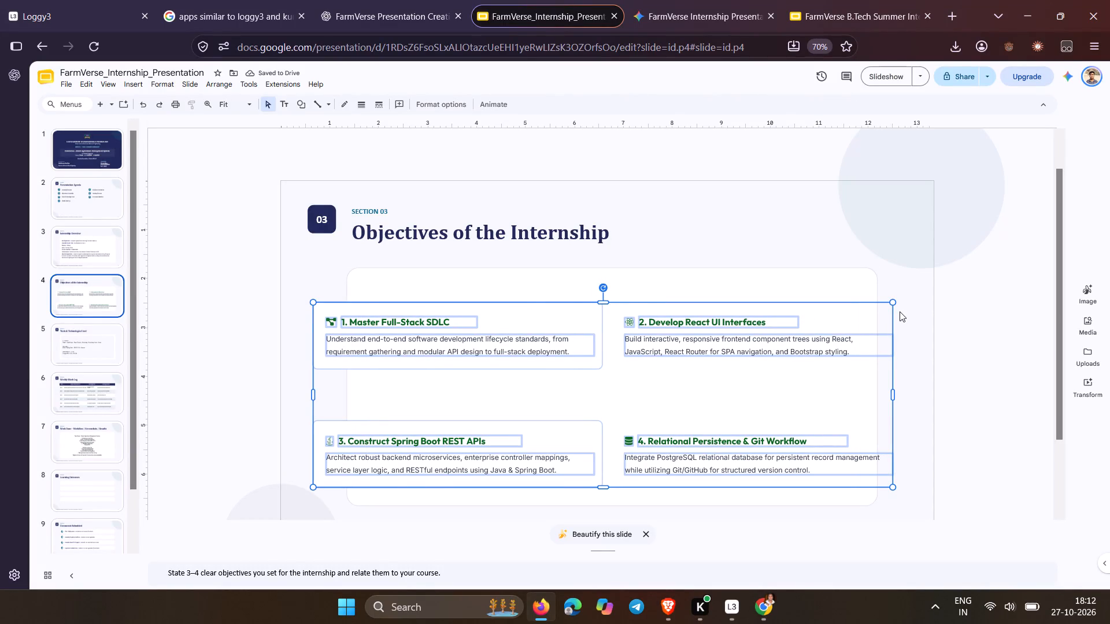
Enlarge and reposition the slide's white content box so that it extends behind the pasted objective cards.
click(789, 277)
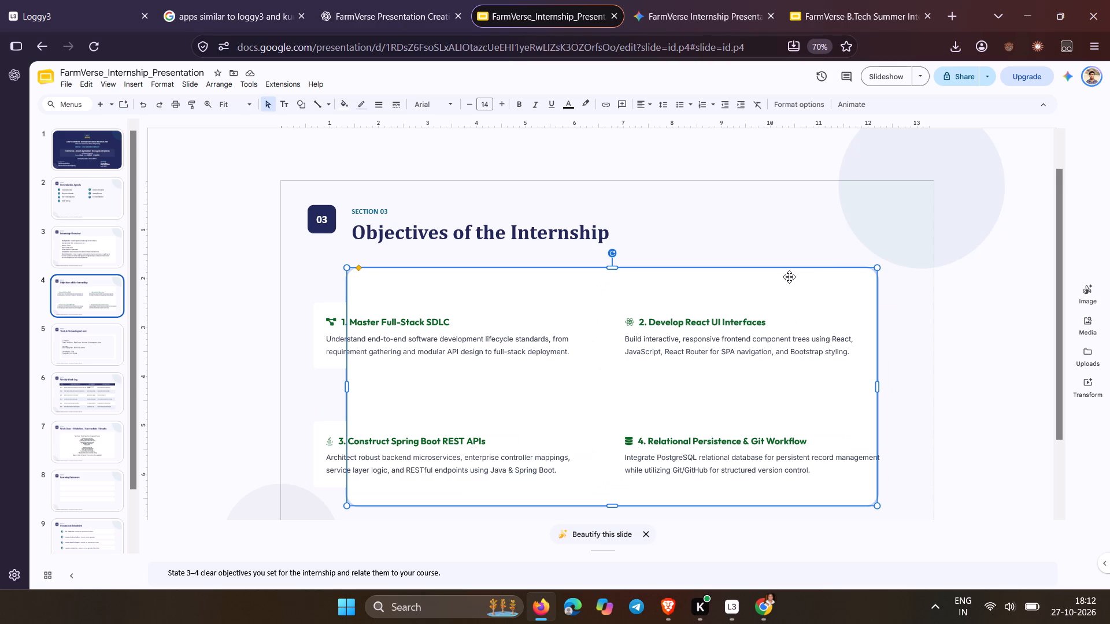
drag(875, 269, 877, 269)
drag(877, 269, 895, 269)
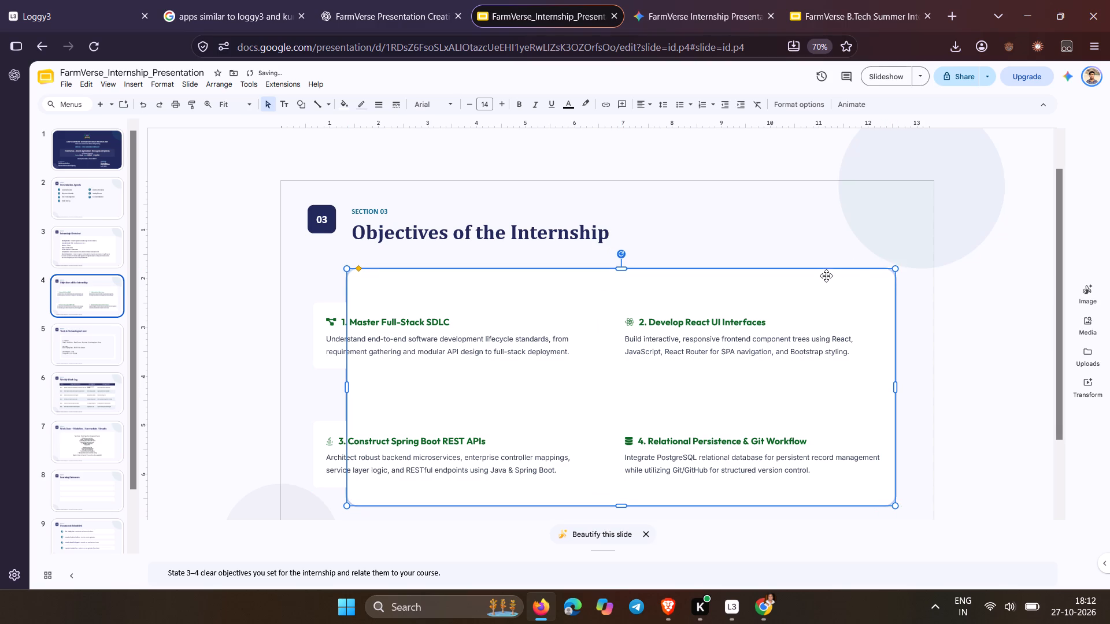
drag(825, 281, 810, 279)
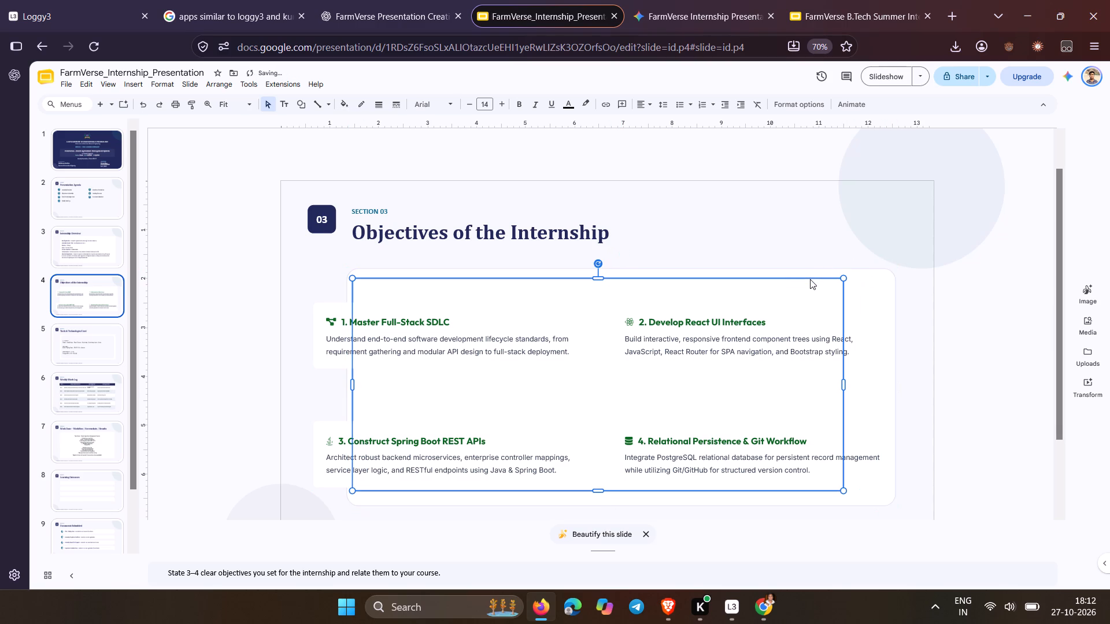
drag(864, 277, 832, 271)
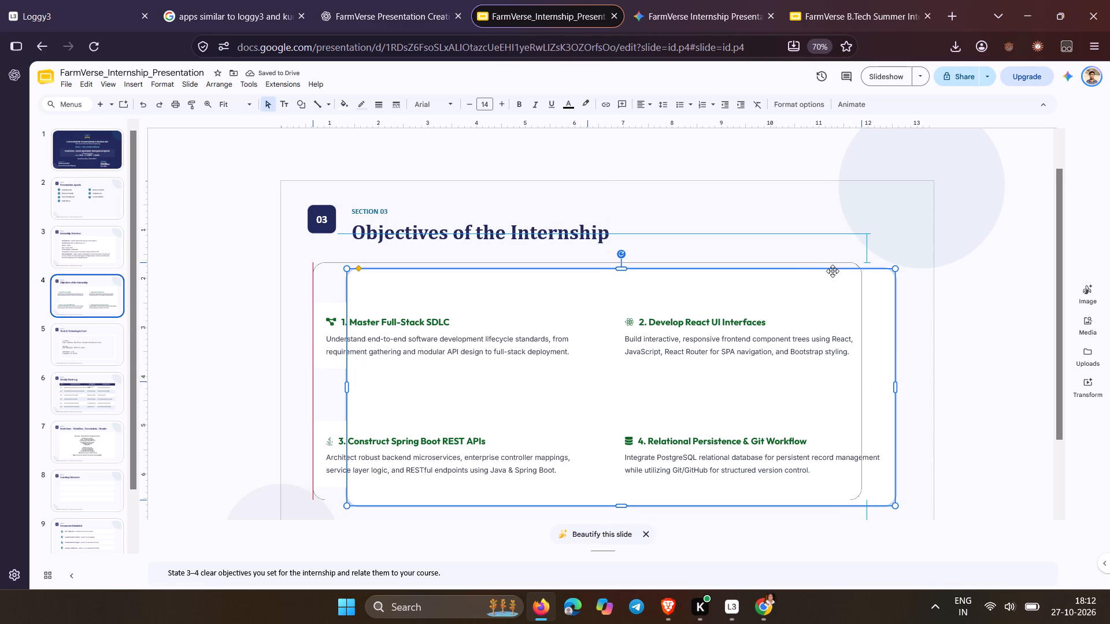
drag(832, 271, 832, 272)
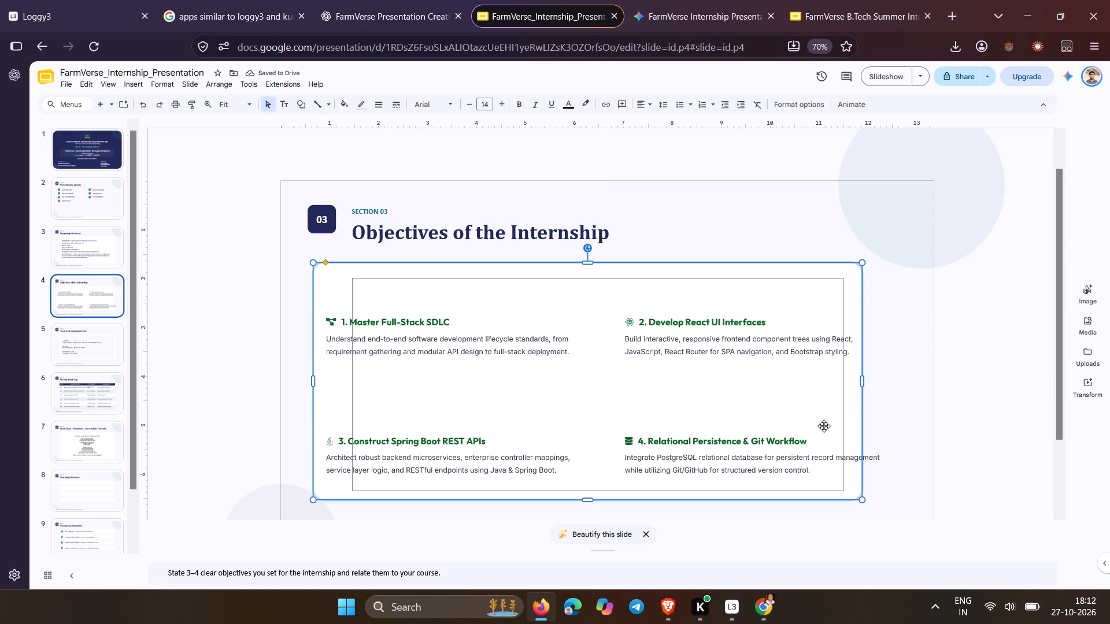
click(856, 396)
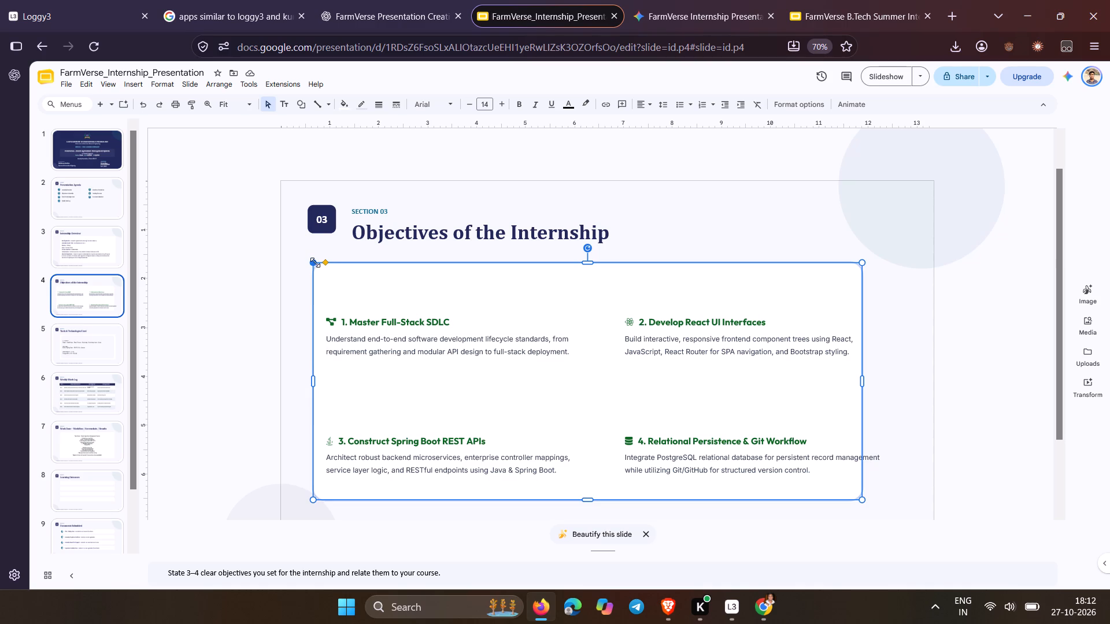
drag(315, 262, 285, 250)
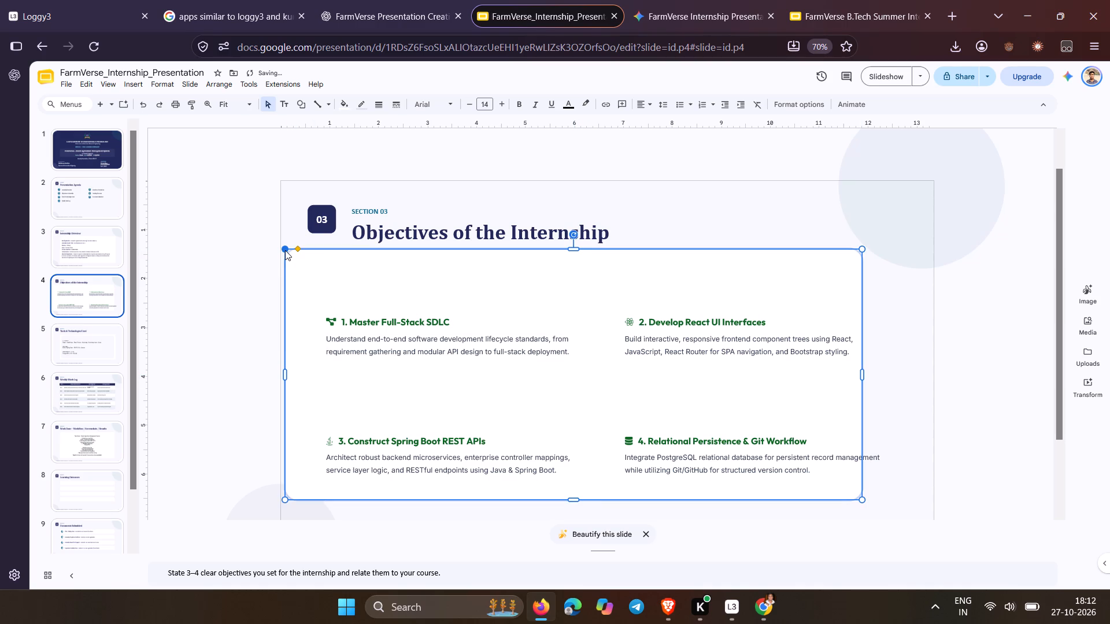
Move the empty text box away from the objective cards and delete it.
click(408, 280)
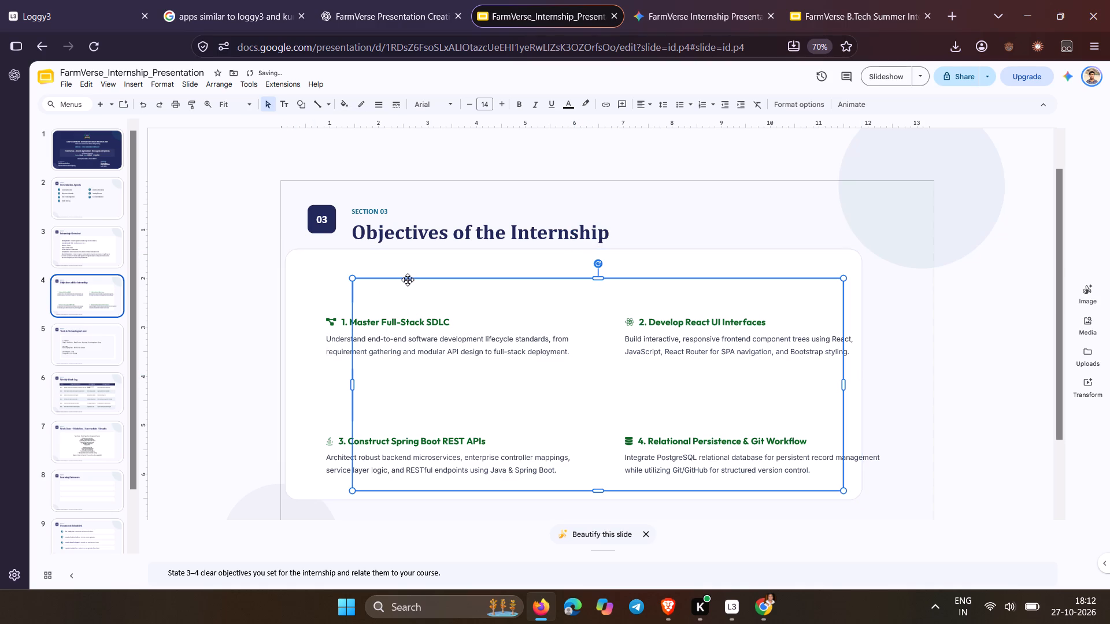
drag(408, 280, 456, 287)
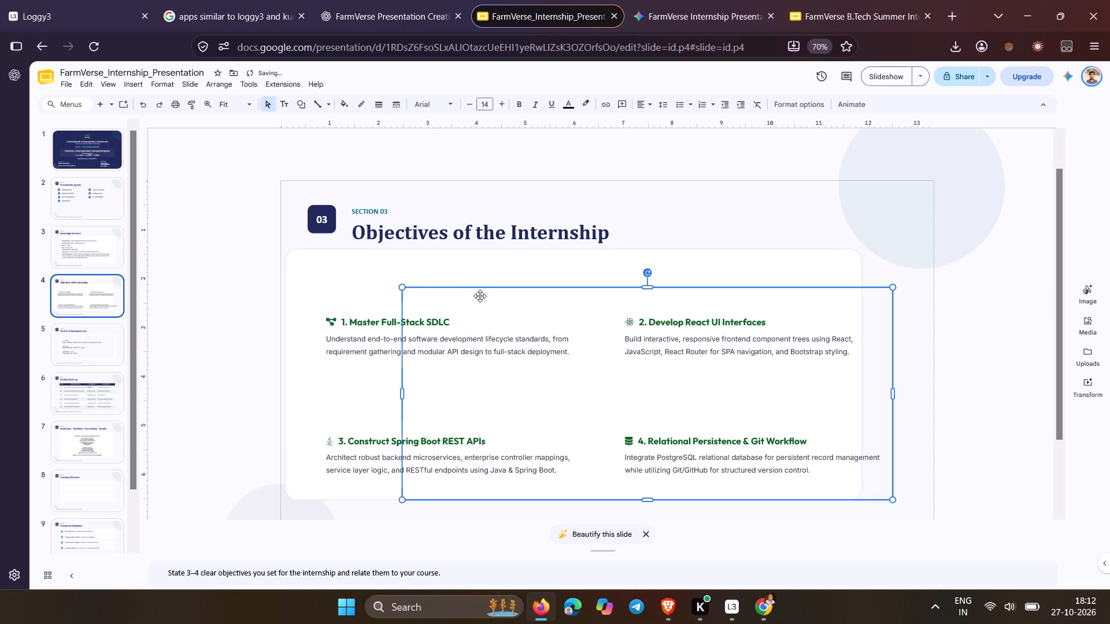
drag(480, 296, 529, 354)
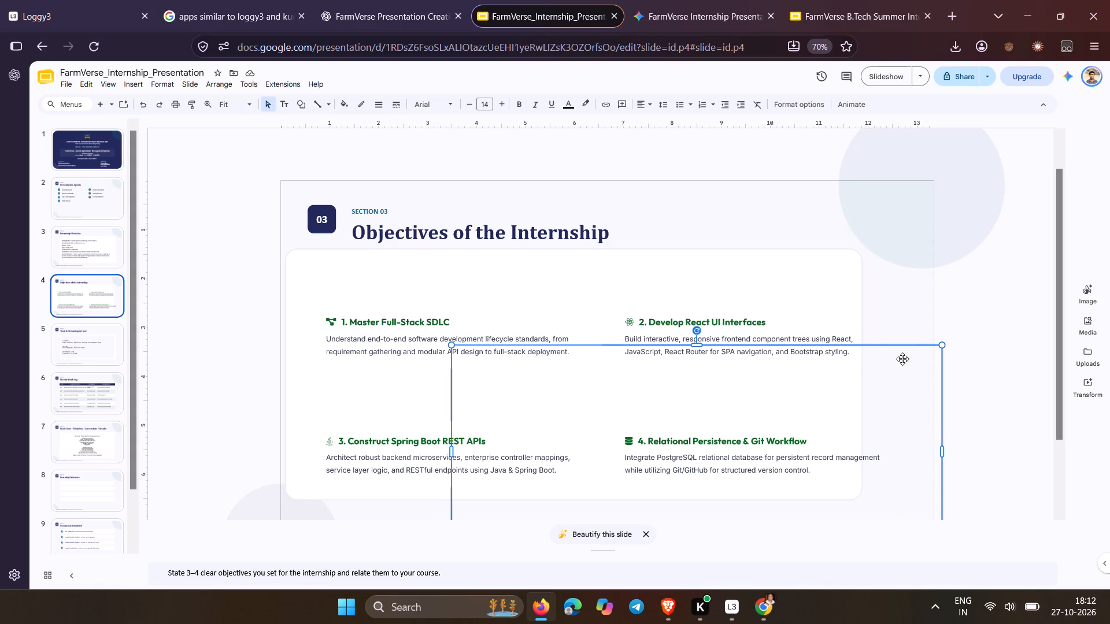
key(Delete)
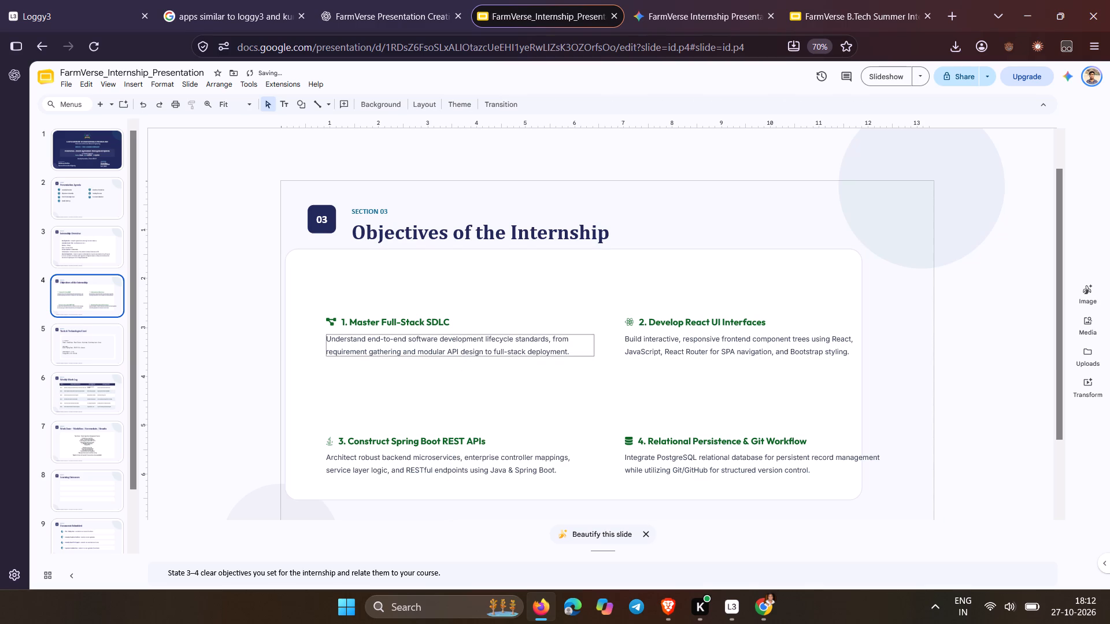
Select card 1's frame plus all four objective cards' icons, headings and descriptions, and move them together up and left within the white content box.
click(372, 323)
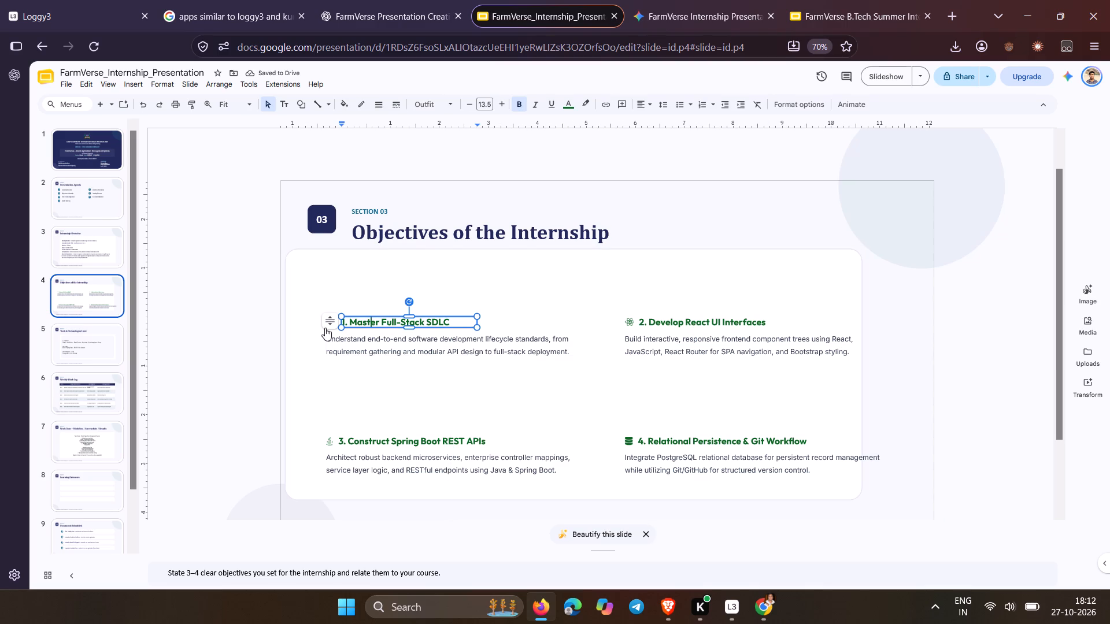
shift+click(323, 328)
click(397, 307)
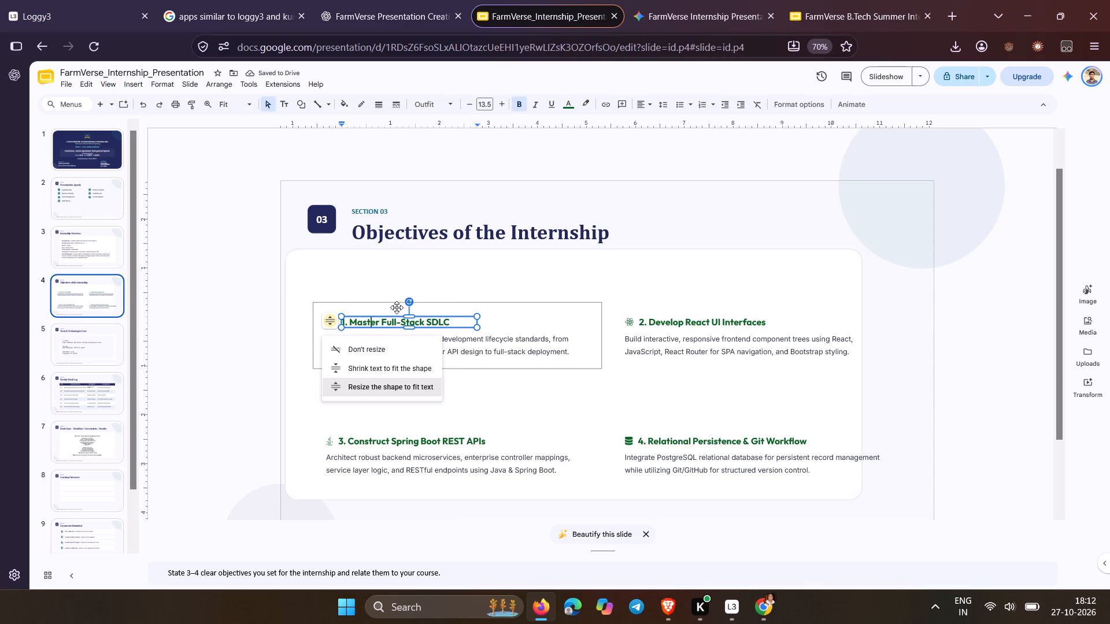
shift+click(378, 321)
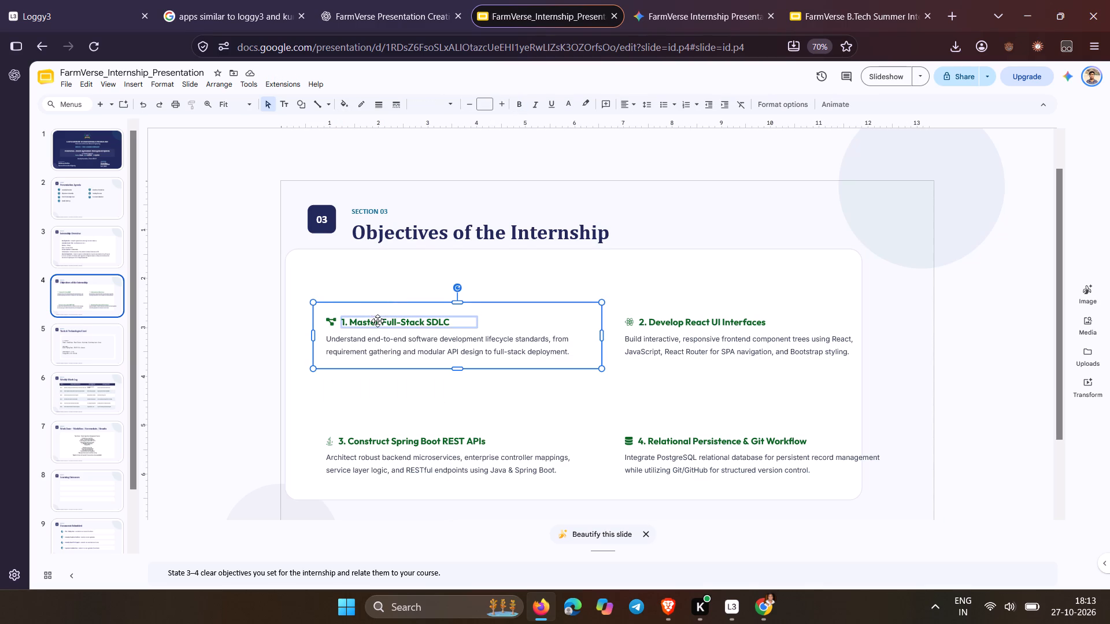
shift+click(328, 325)
shift+click(338, 341)
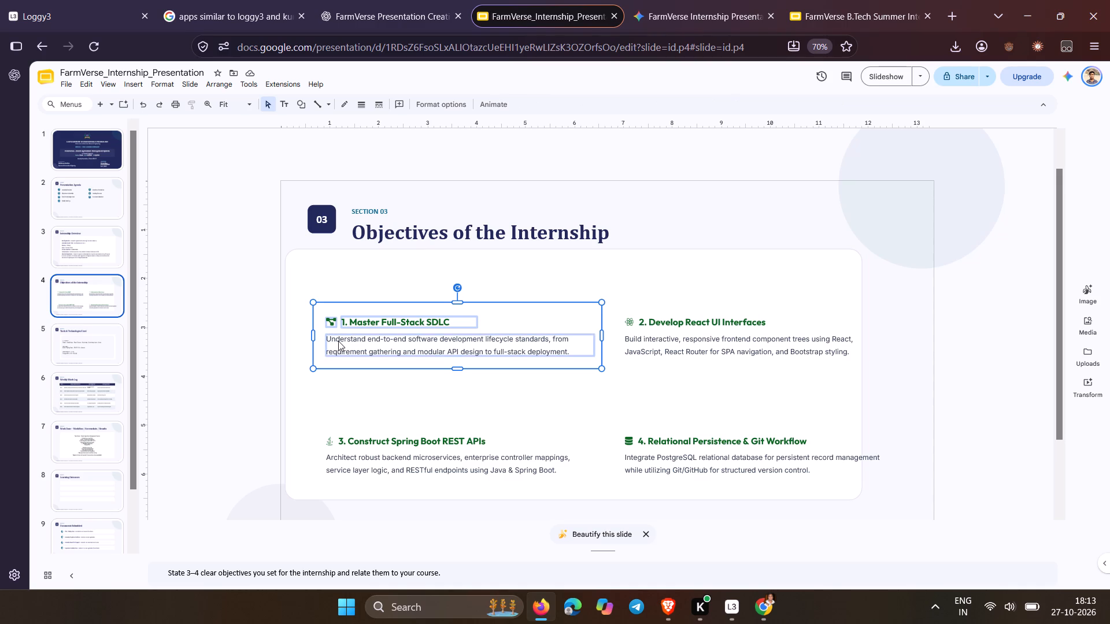
shift+click(652, 320)
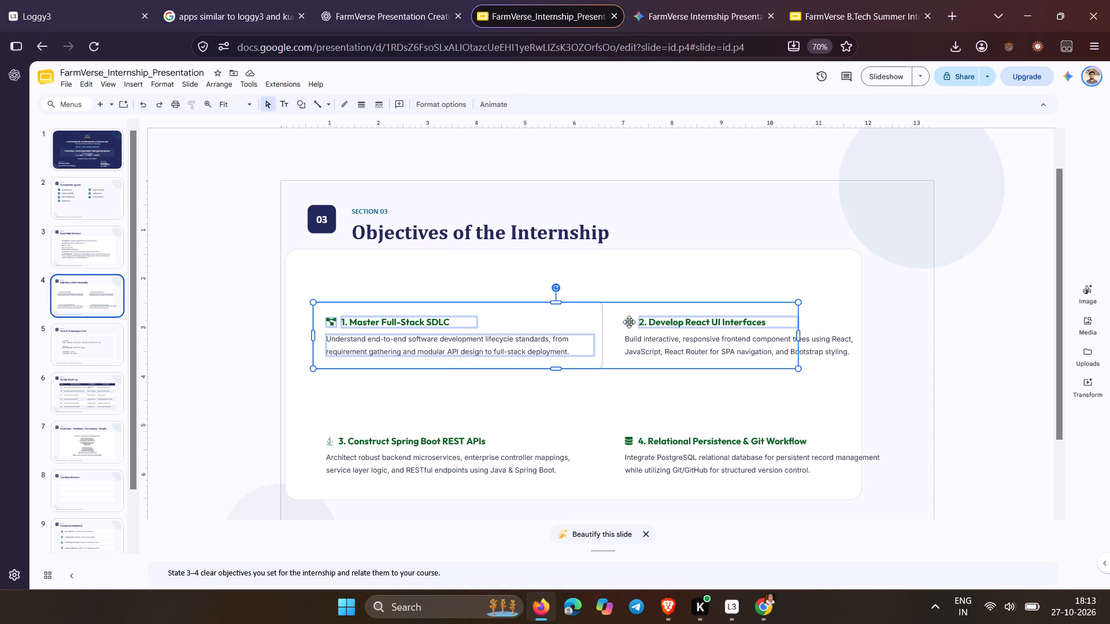
shift+click(629, 322)
shift+click(629, 336)
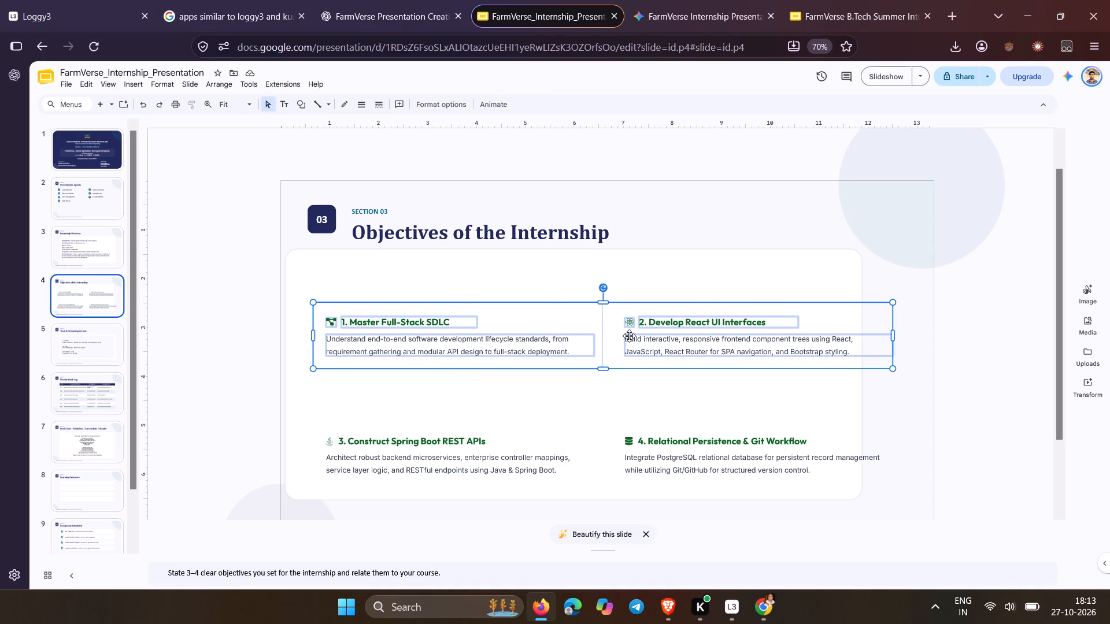
shift+click(641, 463)
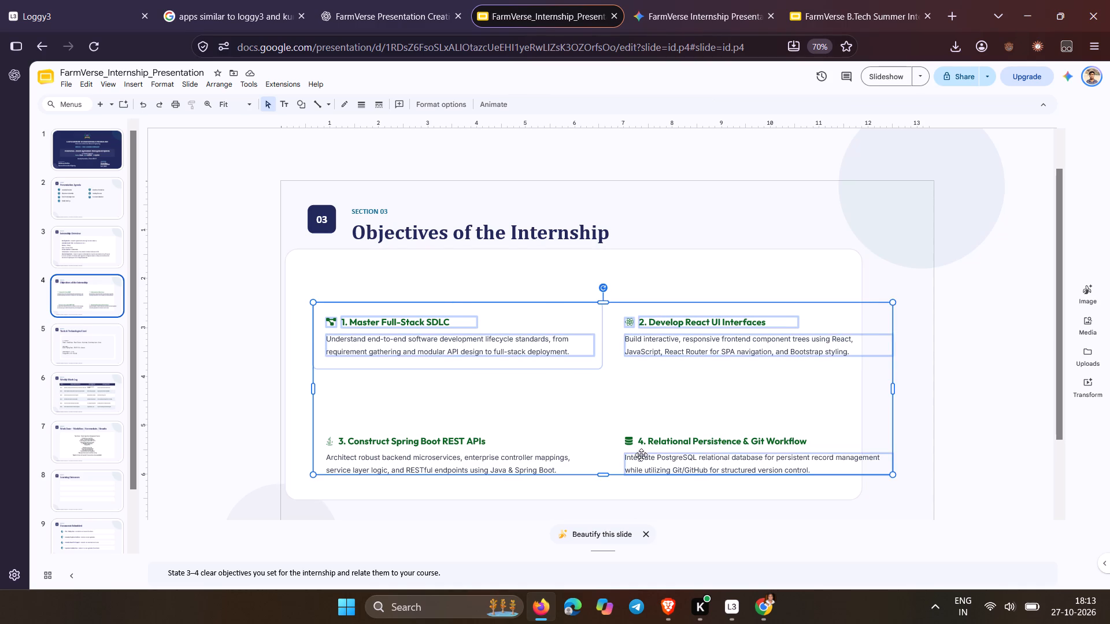
shift+click(641, 441)
shift+click(628, 441)
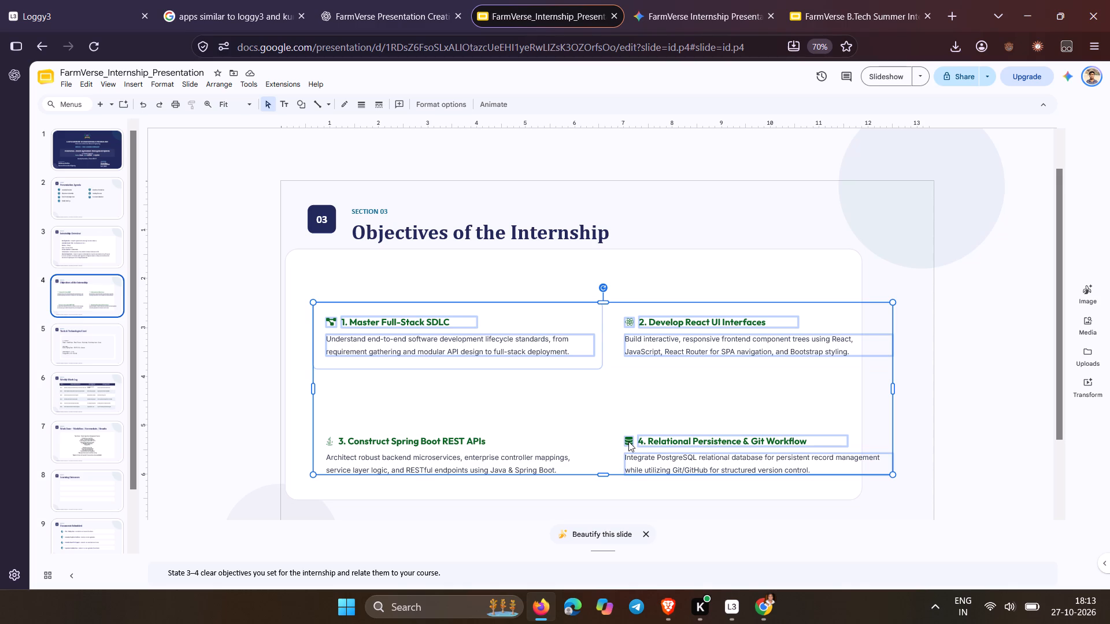
shift+click(496, 462)
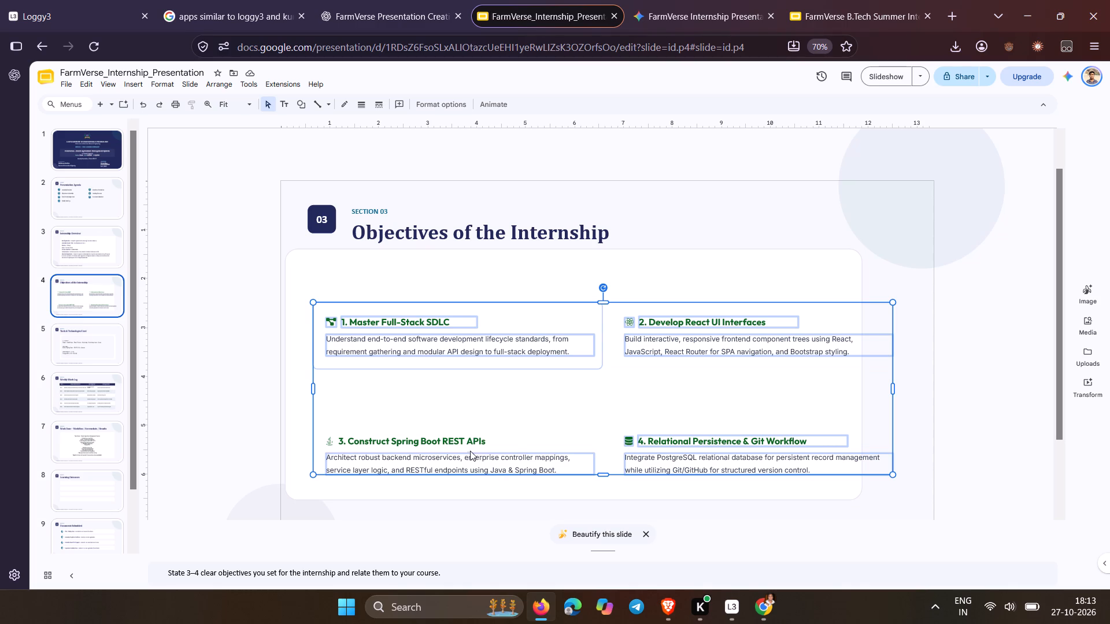
shift+click(458, 441)
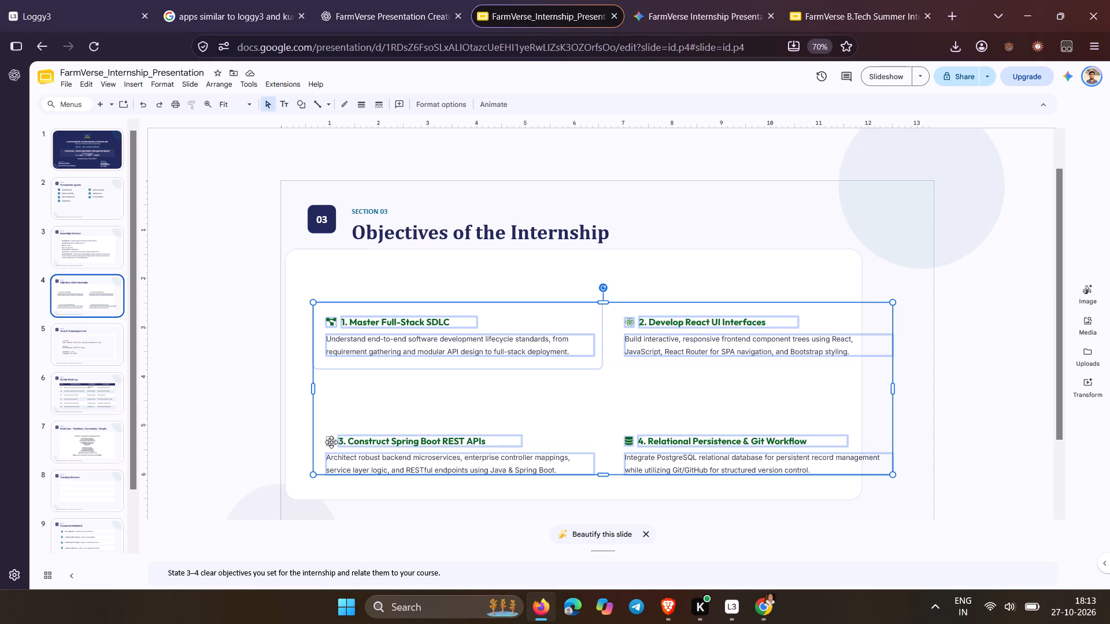
shift+click(330, 442)
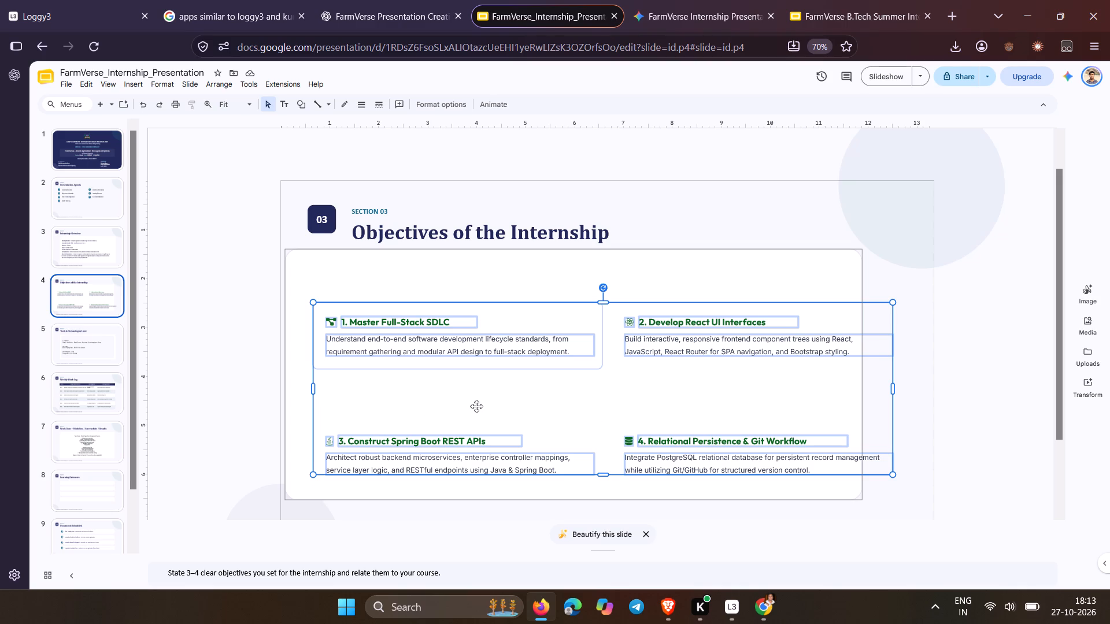
drag(602, 316, 583, 311)
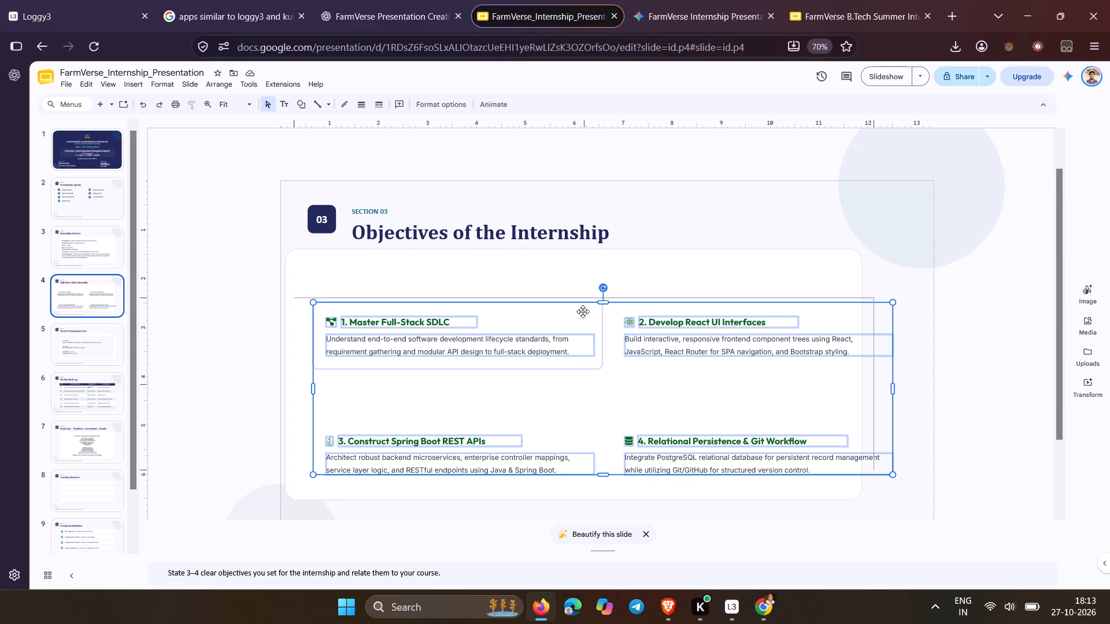
drag(583, 311, 578, 285)
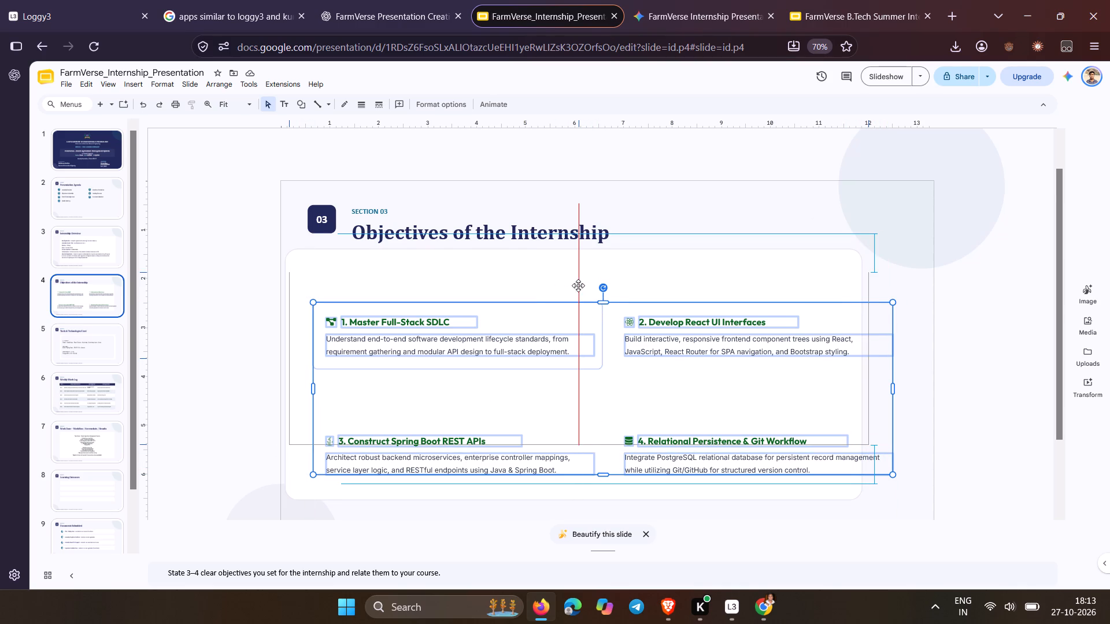
drag(578, 285, 577, 292)
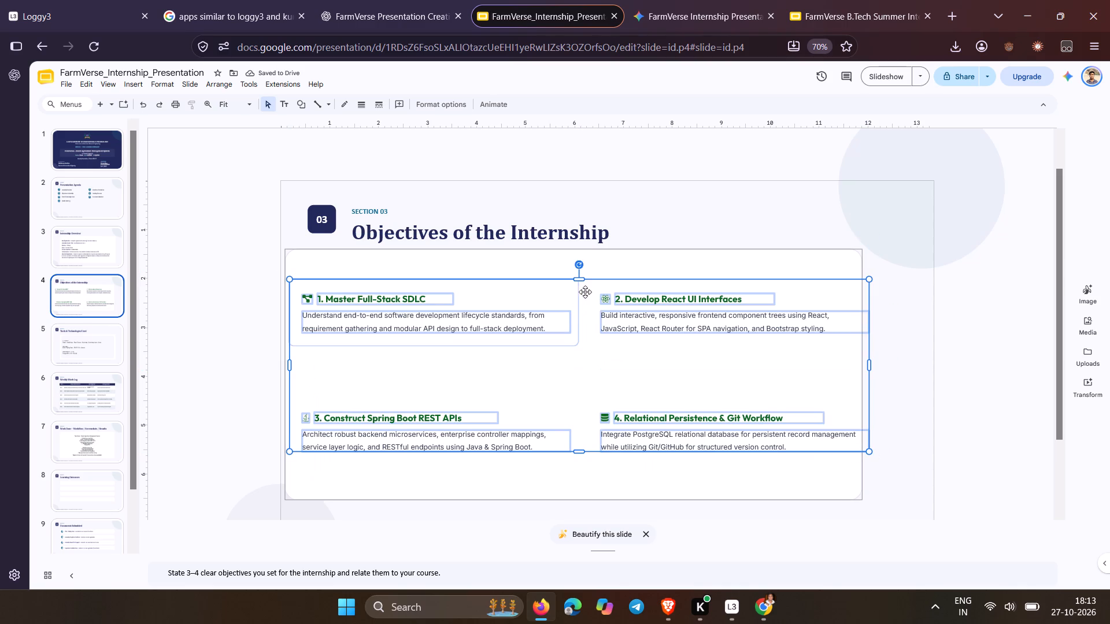
Shift the white content box slightly right and down to fit around the four objective cards.
drag(588, 292, 590, 292)
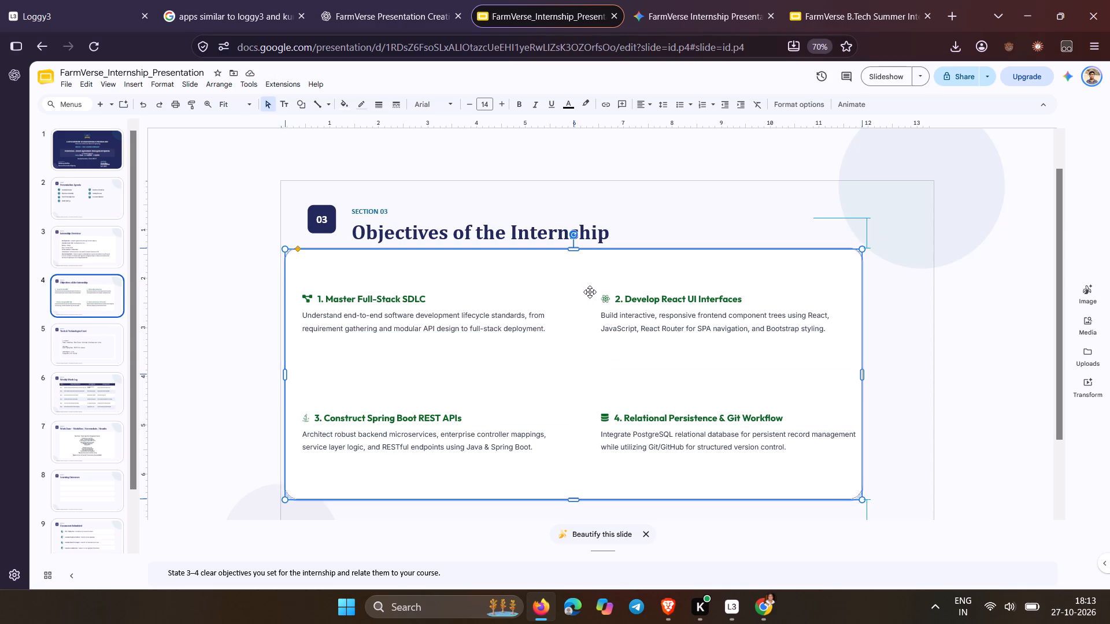
drag(590, 292, 595, 294)
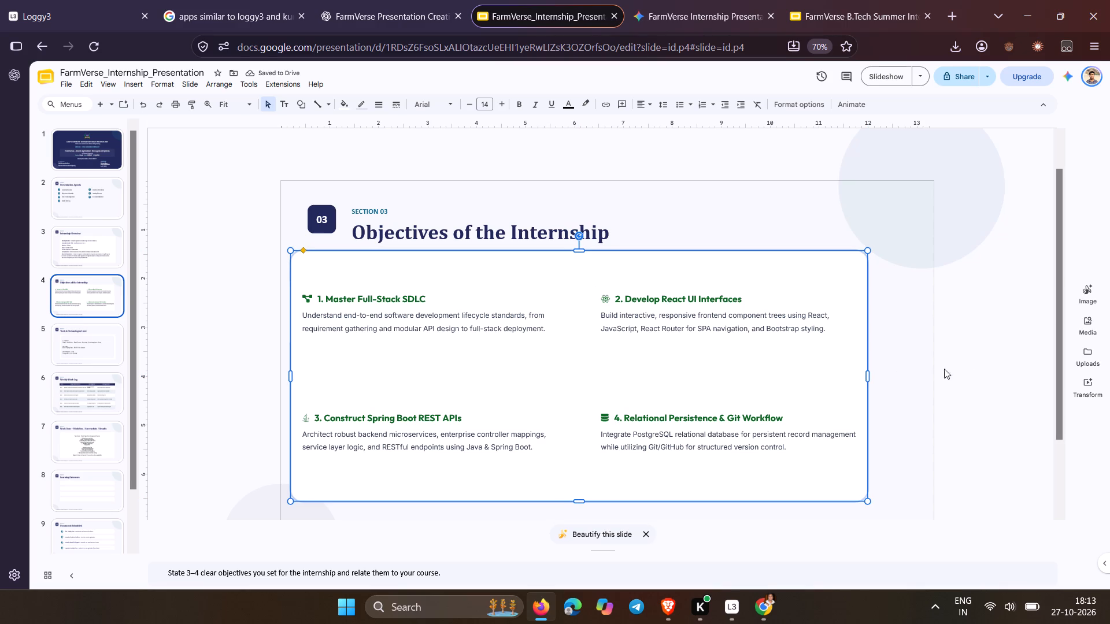
click(975, 370)
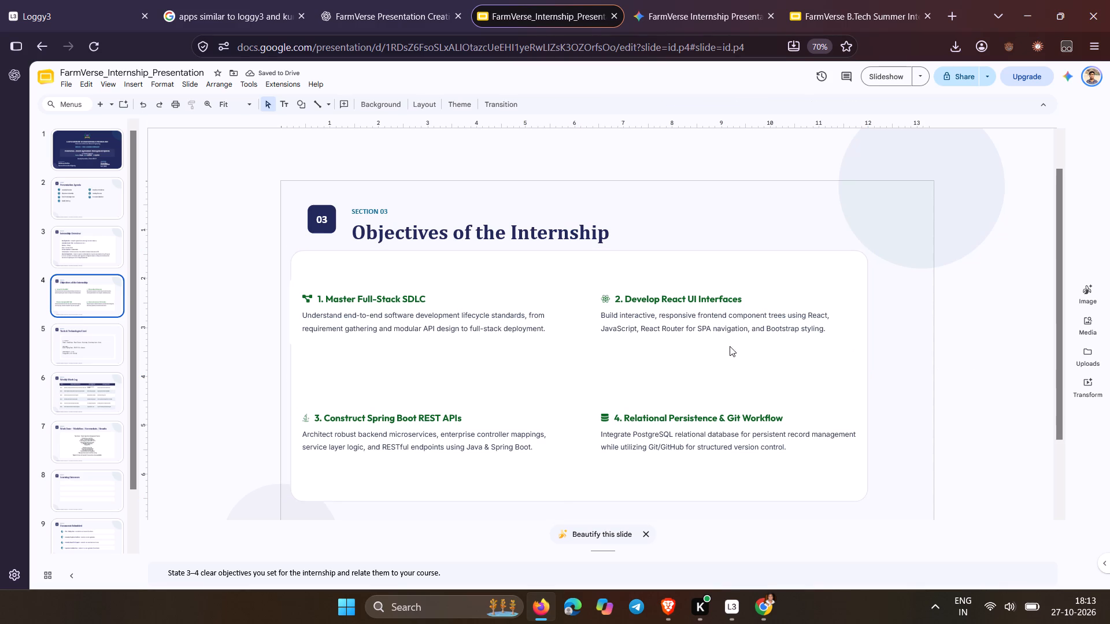
Nudge the frame around the Master Full-Stack SDLC card slightly right so it sits within the white content box's left edge.
click(448, 339)
click(448, 339)
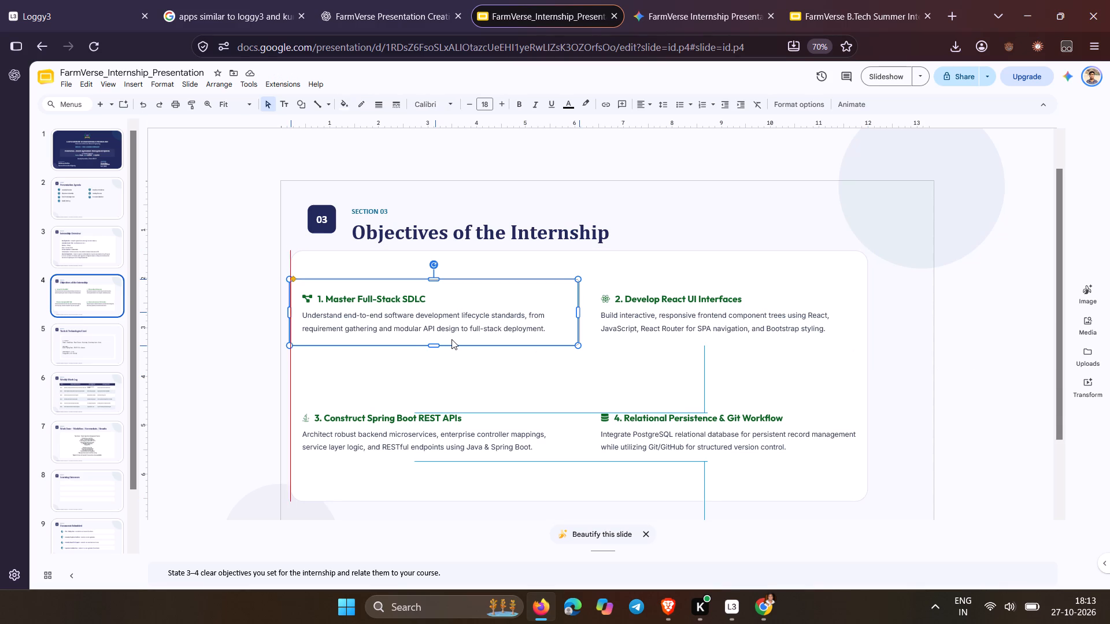
click(452, 339)
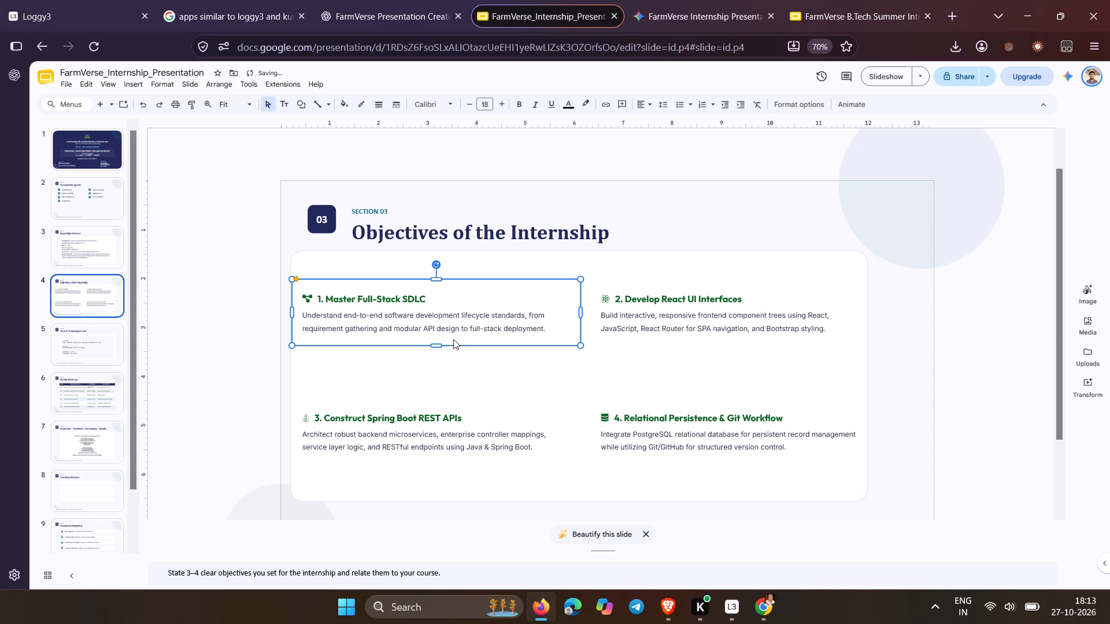
click(975, 387)
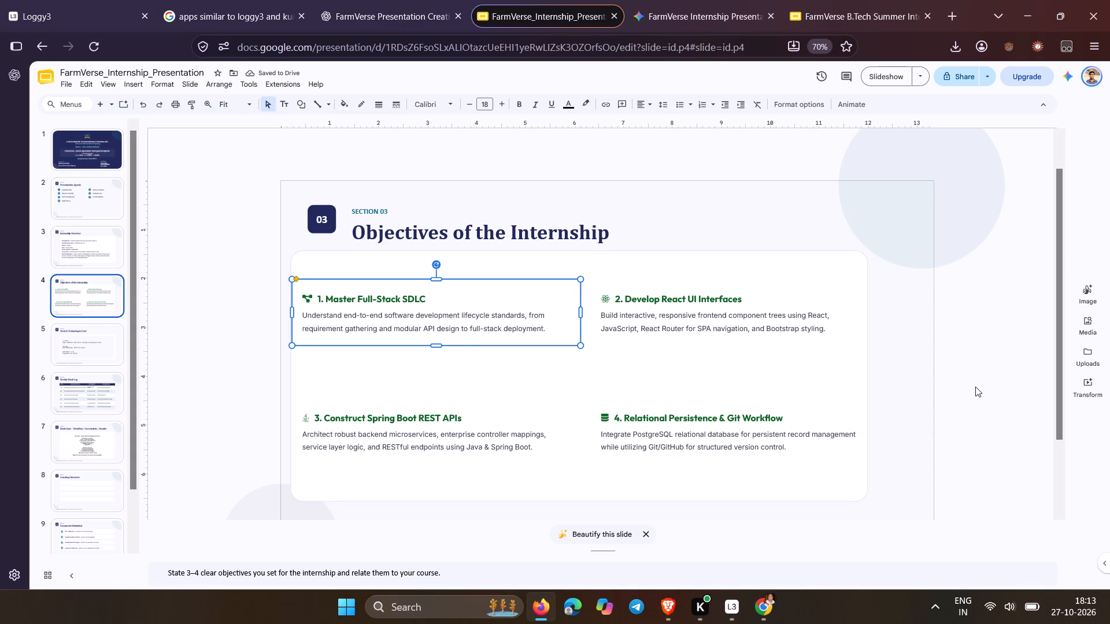